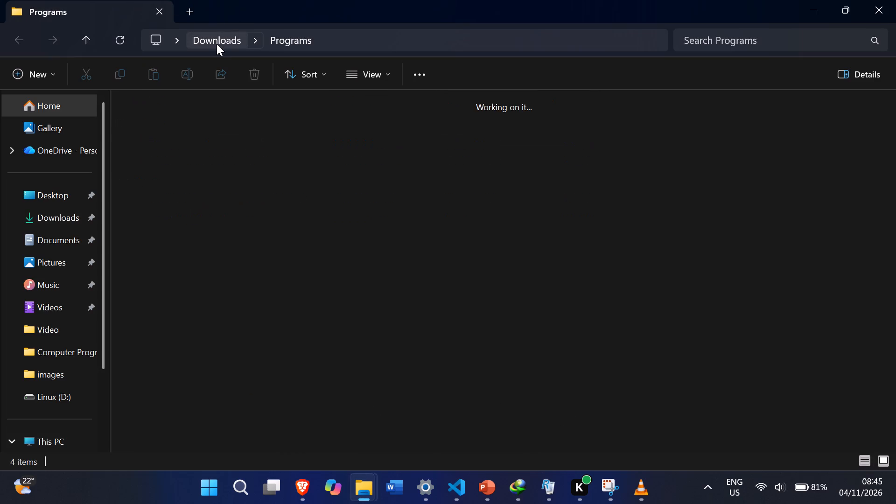
{"action": "left_click", "coordinate": [420, 166]}
{"action": "double_click", "coordinate": [142, 262]}
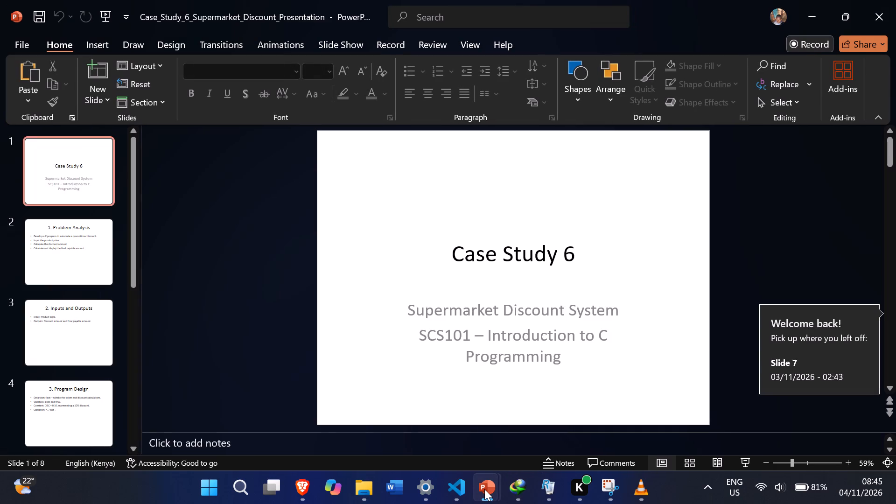
Switch to the Case Study 1 presentation, save it and close it.
{"action": "left_click", "coordinate": [484, 489]}
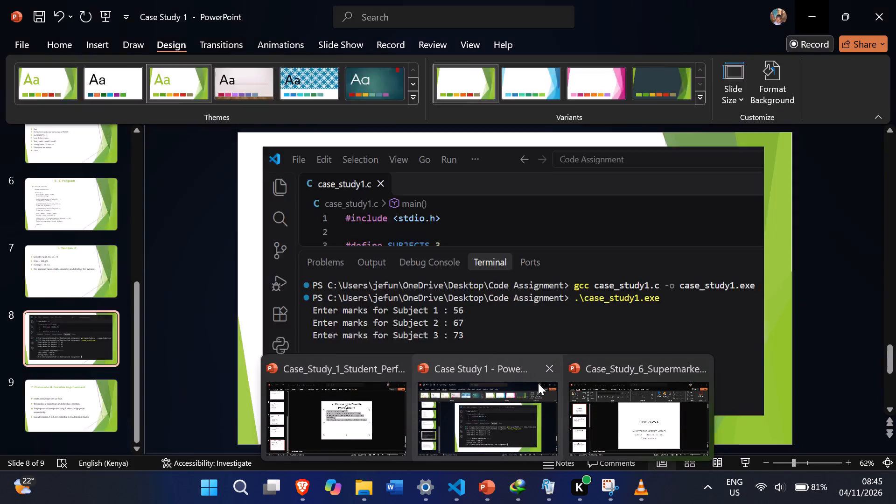
{"action": "left_click", "coordinate": [500, 444]}
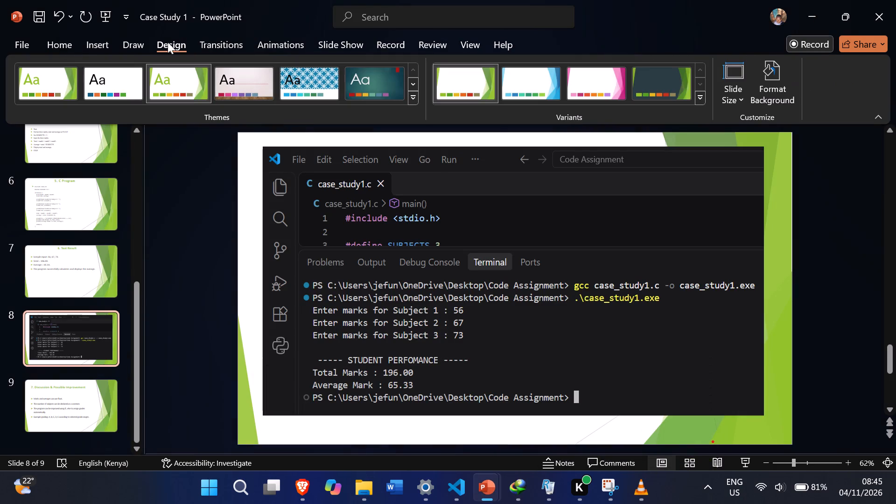
{"action": "left_click", "coordinate": [37, 11]}
{"action": "left_click", "coordinate": [890, 11]}
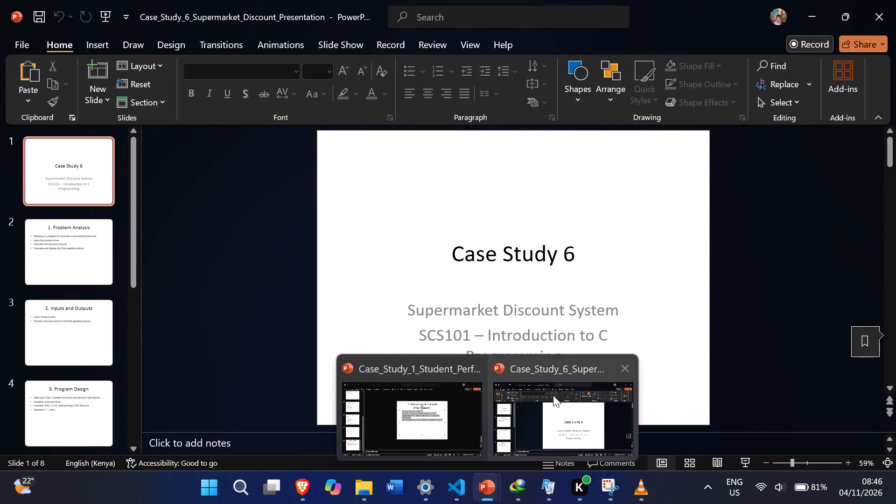
Close the Case_Study_1 Student Performance presentation, leaving the Case_Study_6 presentation open.
{"action": "left_click", "coordinate": [574, 395]}
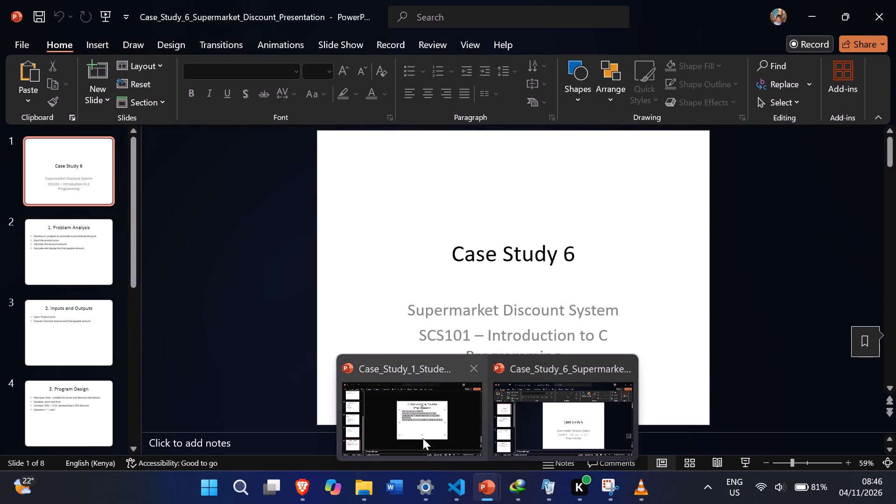
{"action": "left_click", "coordinate": [423, 438]}
{"action": "left_click", "coordinate": [895, 22]}
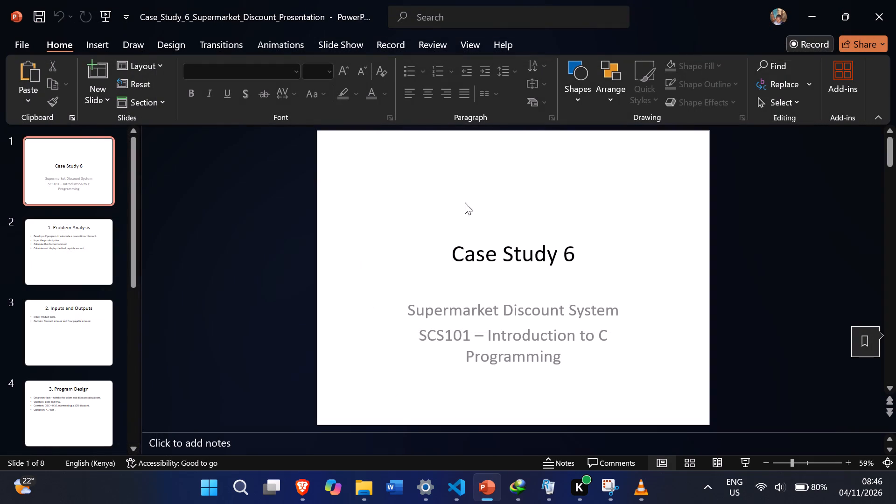
Move the "Case Study 6" title box on slide 1 up near the slide's upper edge.
{"action": "left_click", "coordinate": [532, 275]}
{"action": "left_click", "coordinate": [509, 244]}
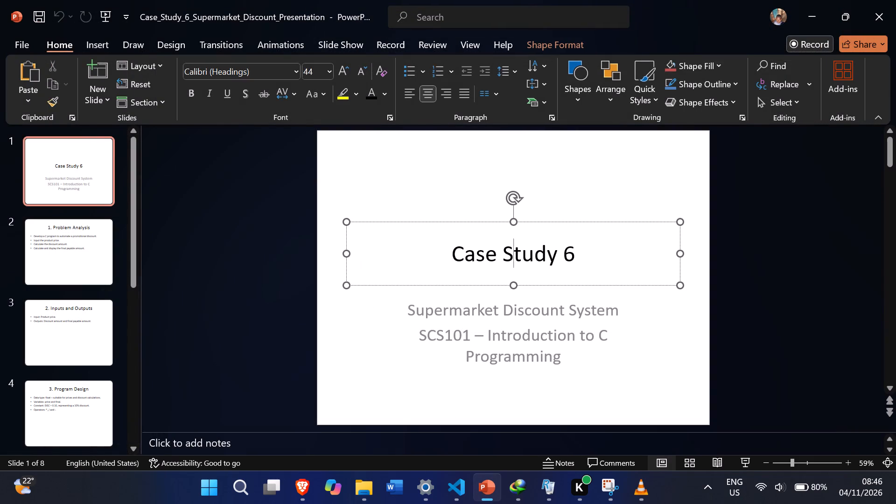
{"action": "left_click", "coordinate": [498, 221]}
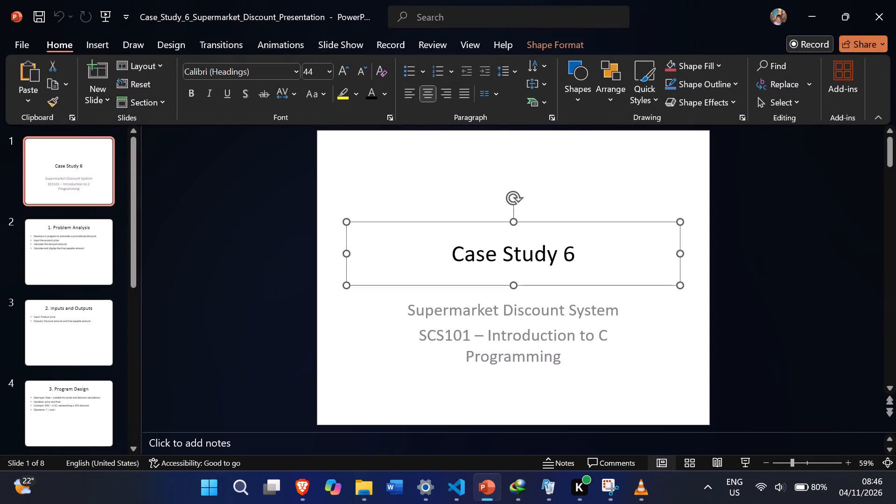
{"action": "left_click", "coordinate": [495, 159]}
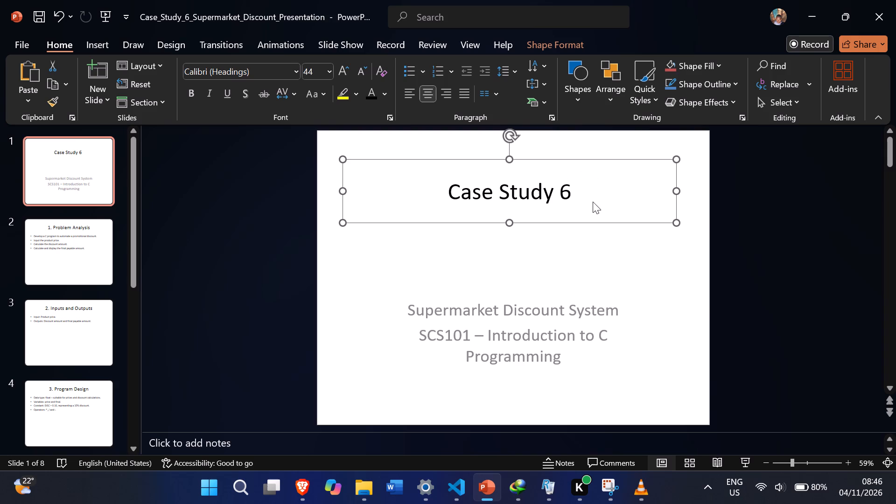
Move the subtitle box with "Supermarket Discount System" up to just below the title on slide 1.
{"action": "left_click", "coordinate": [500, 347]}
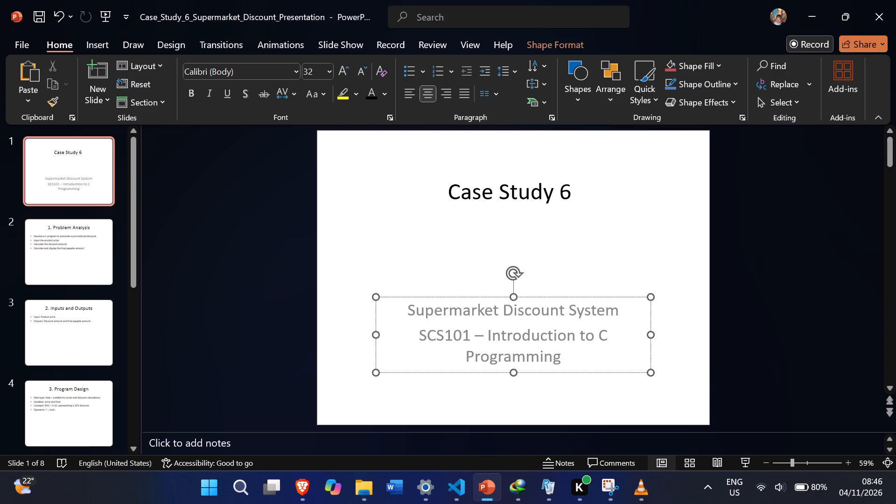
{"action": "left_click", "coordinate": [460, 298]}
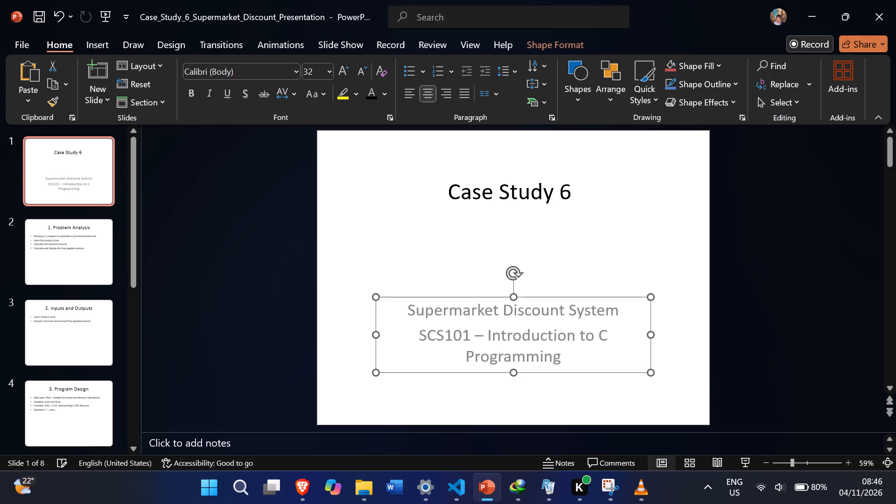
{"action": "left_click", "coordinate": [452, 235]}
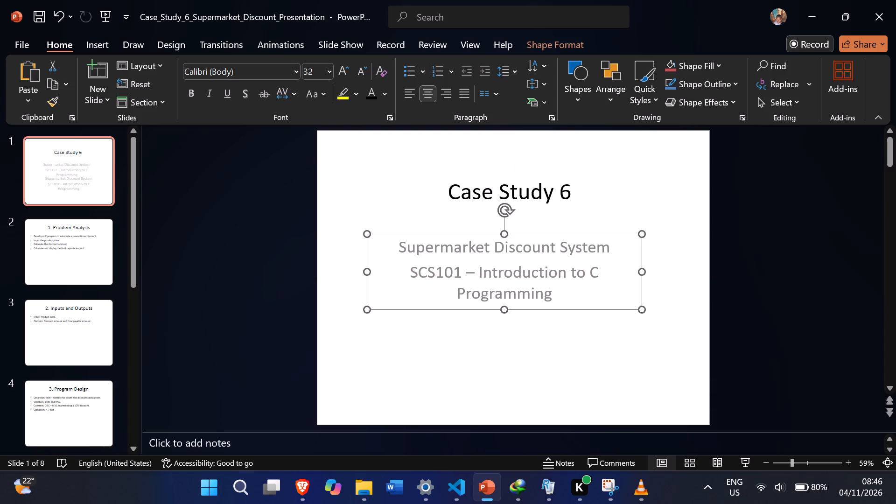
Delete the "SCS101 – Introduction to C Programming" line from the subtitle on slide 1.
{"action": "left_click", "coordinate": [554, 294]}
{"action": "key", "text": "BackSpace"}
{"action": "key", "text": "BackSpace"}
{"action": "key", "text": "BackSpace"}
{"action": "key", "text": "BackSpace"}
{"action": "key", "text": "BackSpace"}
{"action": "key", "text": "BackSpace"}
{"action": "key", "text": "BackSpace"}
{"action": "key", "text": "BackSpace"}
{"action": "key", "text": "BackSpace"}
{"action": "key", "text": "BackSpace"}
{"action": "key", "text": "BackSpace"}
{"action": "key", "text": "BackSpace"}
{"action": "key", "text": "BackSpace"}
{"action": "key", "text": "BackSpace"}
{"action": "key", "text": "BackSpace"}
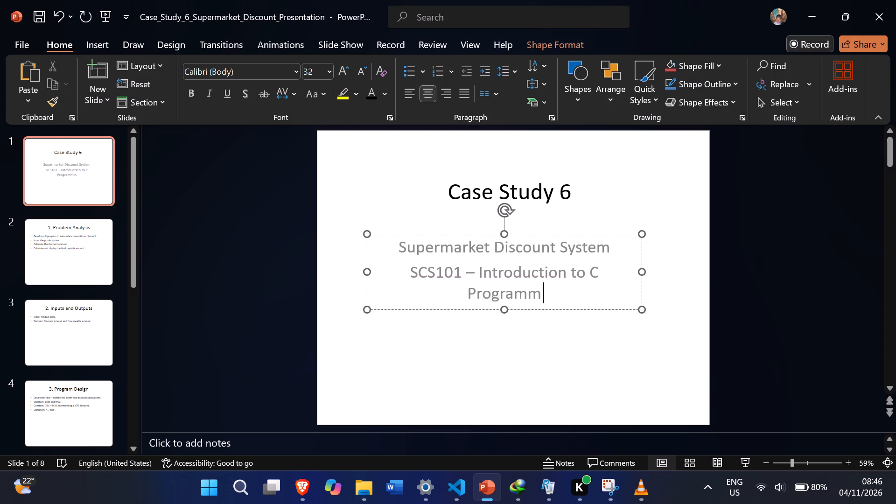
{"action": "key", "text": "BackSpace"}
{"action": "key", "text": "BackSpace"}
{"action": "key", "text": "BackSpace"}
{"action": "key", "text": "BackSpace"}
{"action": "key", "text": "BackSpace"}
{"action": "key", "text": "BackSpace"}
{"action": "key", "text": "BackSpace"}
{"action": "key", "text": "BackSpace"}
{"action": "key", "text": "BackSpace"}
{"action": "key", "text": "BackSpace"}
{"action": "key", "text": "BackSpace"}
{"action": "key", "text": "BackSpace"}
{"action": "key", "text": "BackSpace"}
{"action": "key", "text": "BackSpace"}
{"action": "key", "text": "BackSpace"}
{"action": "key", "text": "BackSpace"}
{"action": "key", "text": "BackSpace"}
{"action": "key", "text": "BackSpace"}
{"action": "key", "text": "BackSpace"}
{"action": "key", "text": "BackSpace"}
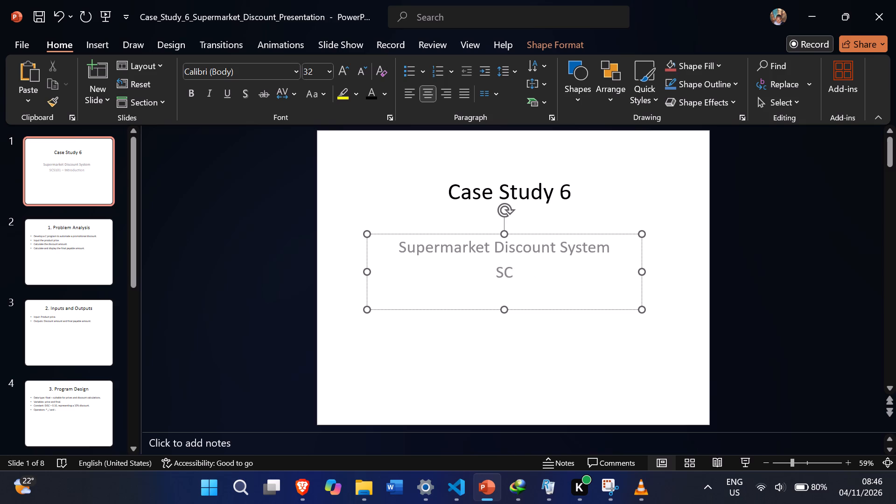
{"action": "key", "text": "BackSpace"}
{"action": "key", "text": "BackSpace"}
Make the "Case Study 6" title on slide 1 bold and set its font to Times New Roman.
{"action": "left_click", "coordinate": [555, 186]}
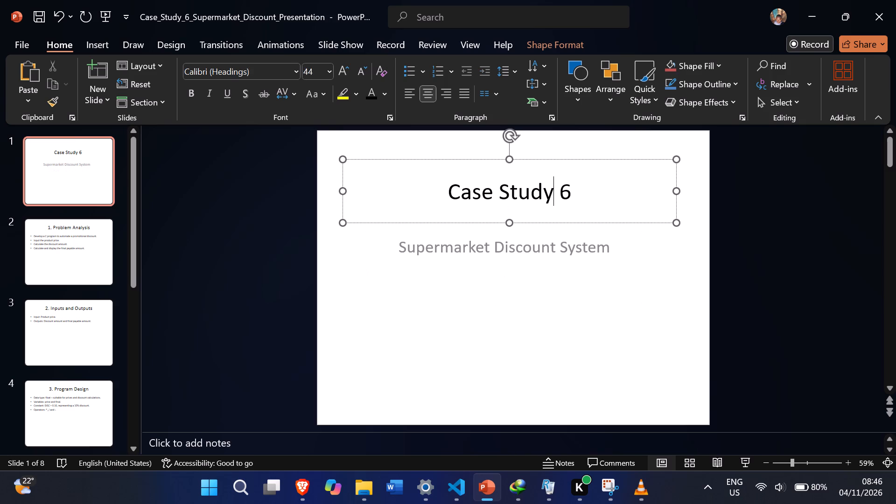
{"action": "left_click", "coordinate": [593, 193]}
{"action": "key", "text": "ctrl+a"}
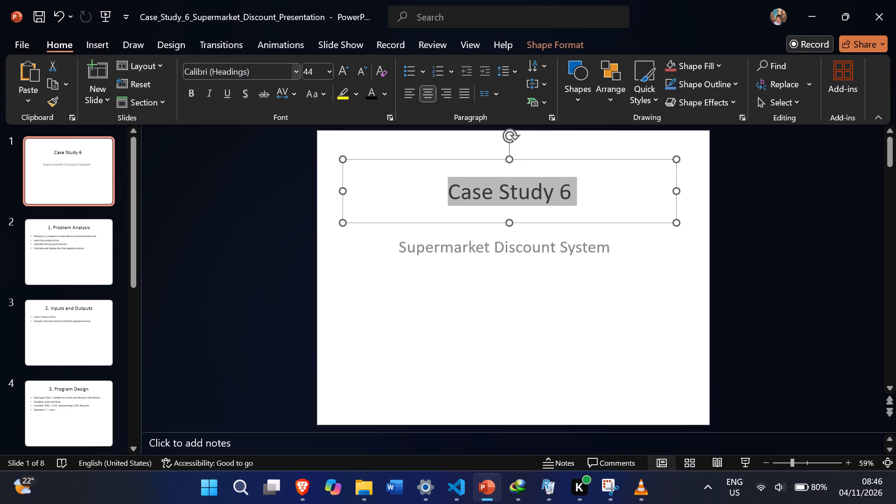
{"action": "left_click", "coordinate": [192, 96]}
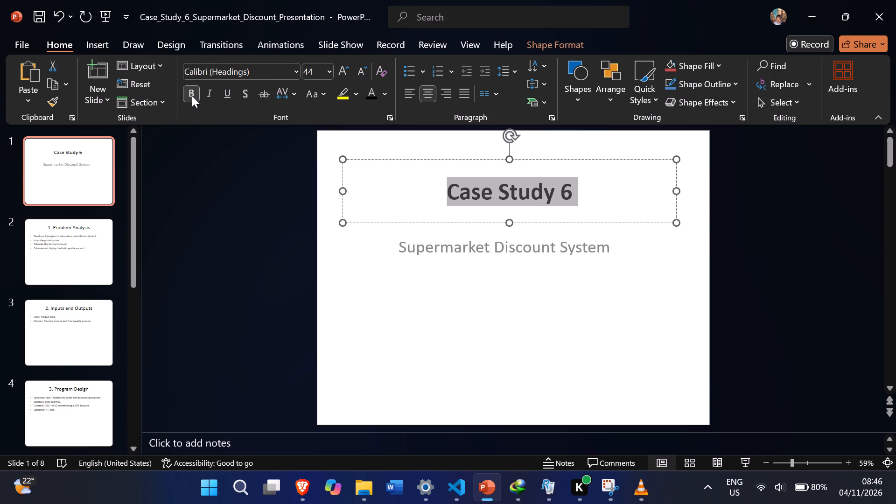
{"action": "left_click", "coordinate": [267, 73]}
{"action": "type", "text": "ti"}
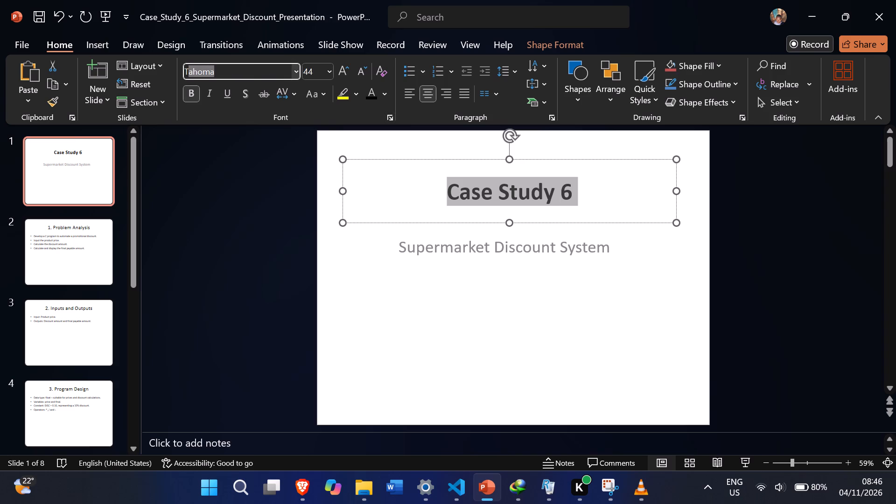
{"action": "key", "text": "Return"}
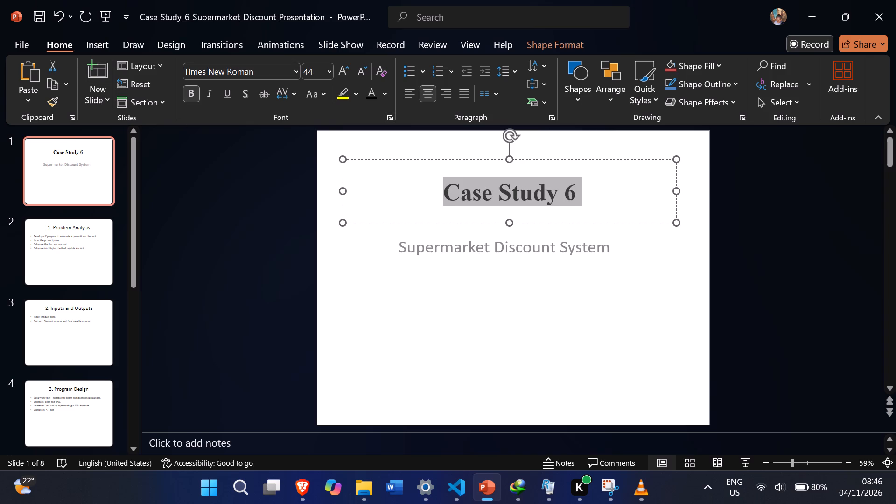
Format the "Supermarket Discount System" subtitle as bold, black Times New Roman at size 35.
{"action": "left_click", "coordinate": [523, 252]}
{"action": "key", "text": "ctrl+a"}
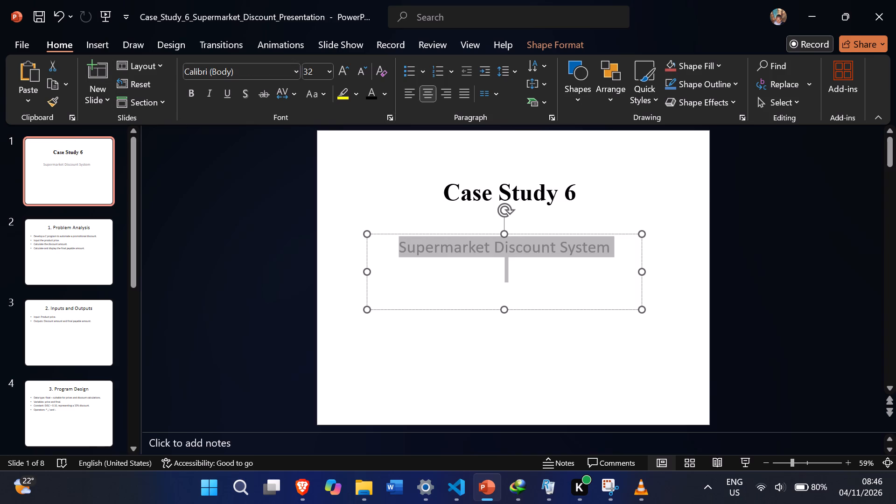
{"action": "left_click", "coordinate": [267, 74]}
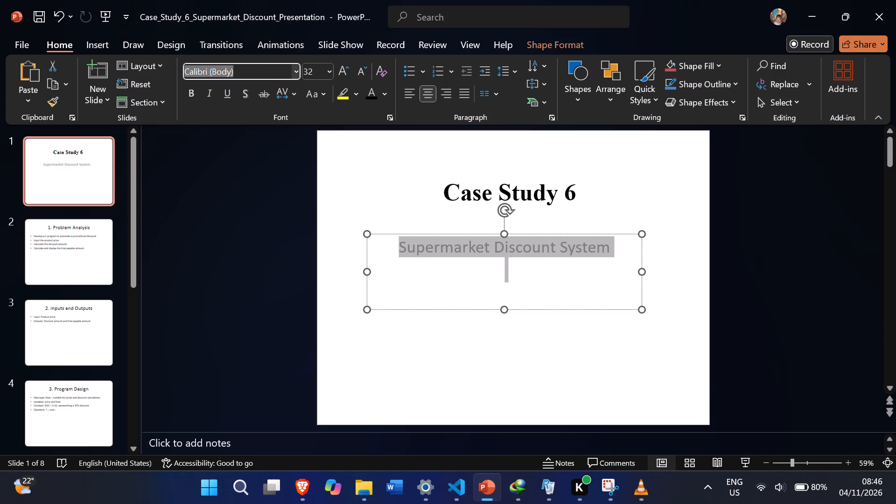
{"action": "type", "text": "ti"}
{"action": "key", "text": "Return"}
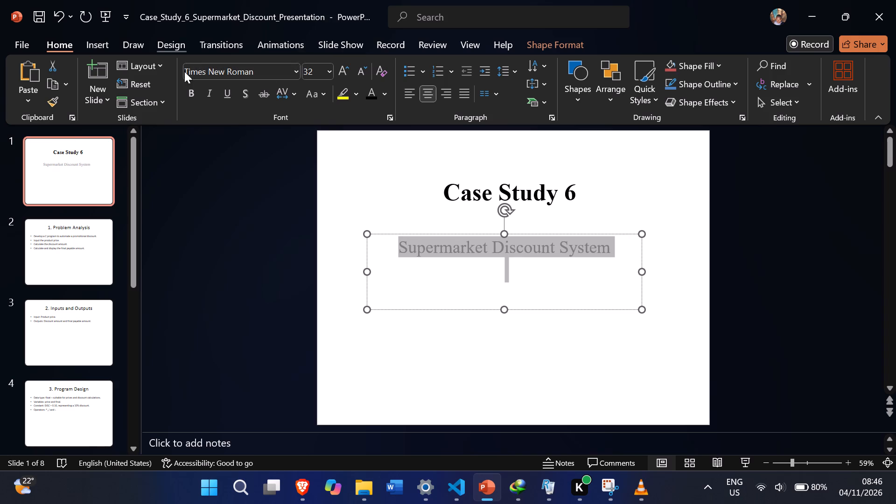
{"action": "left_click", "coordinate": [195, 91]}
{"action": "left_click", "coordinate": [317, 70]}
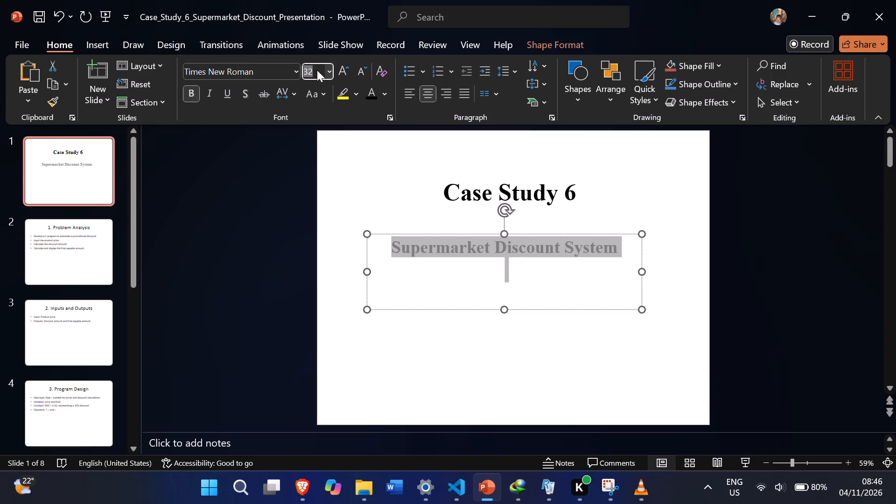
{"action": "type", "text": "35"}
{"action": "key", "text": "Return"}
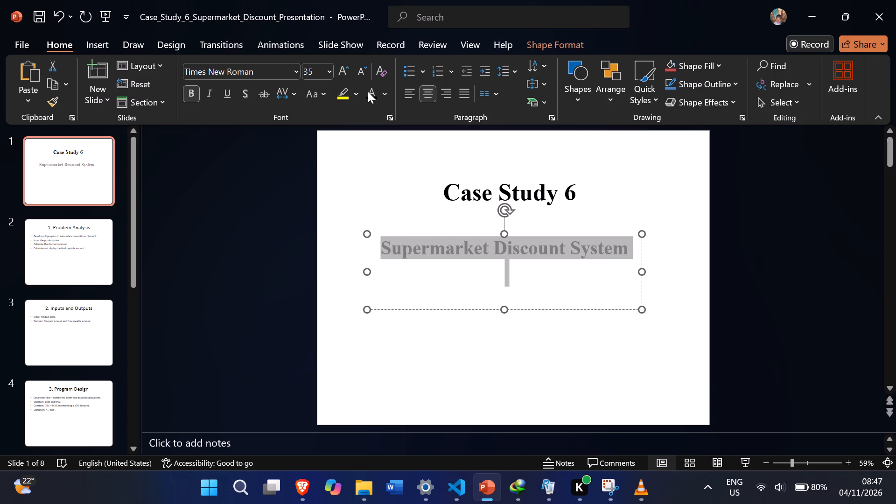
{"action": "left_click", "coordinate": [368, 91]}
{"action": "left_click", "coordinate": [498, 393]}
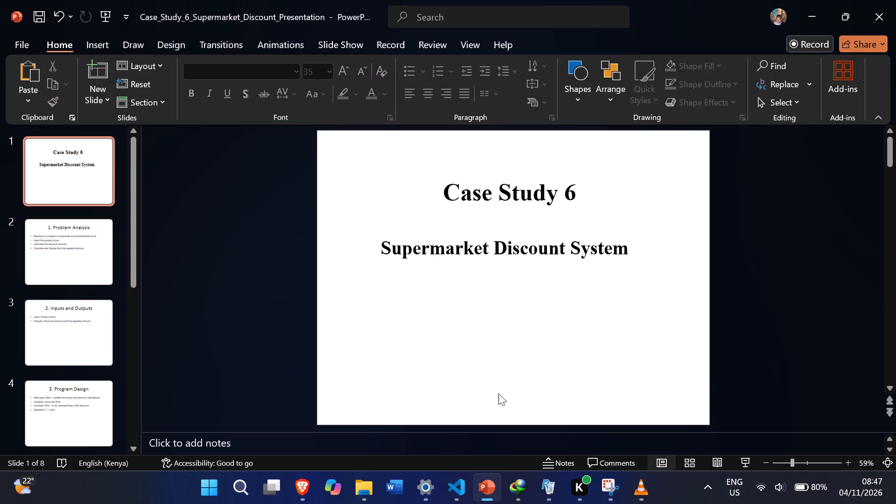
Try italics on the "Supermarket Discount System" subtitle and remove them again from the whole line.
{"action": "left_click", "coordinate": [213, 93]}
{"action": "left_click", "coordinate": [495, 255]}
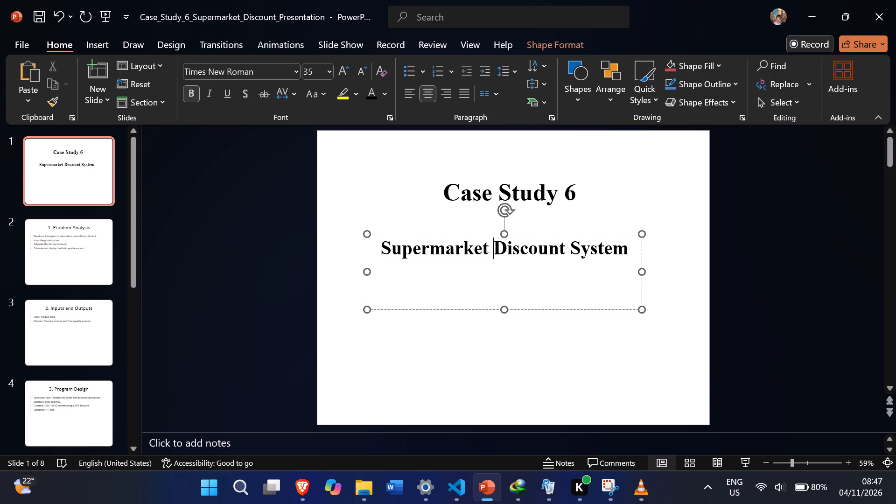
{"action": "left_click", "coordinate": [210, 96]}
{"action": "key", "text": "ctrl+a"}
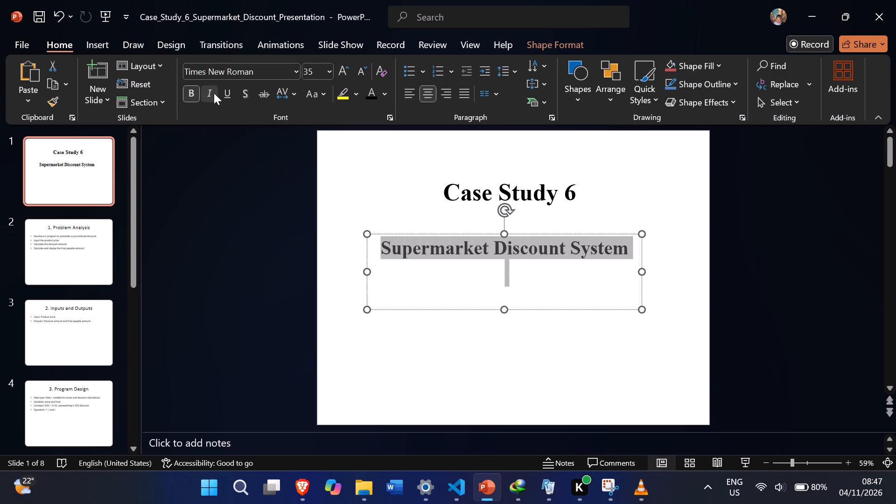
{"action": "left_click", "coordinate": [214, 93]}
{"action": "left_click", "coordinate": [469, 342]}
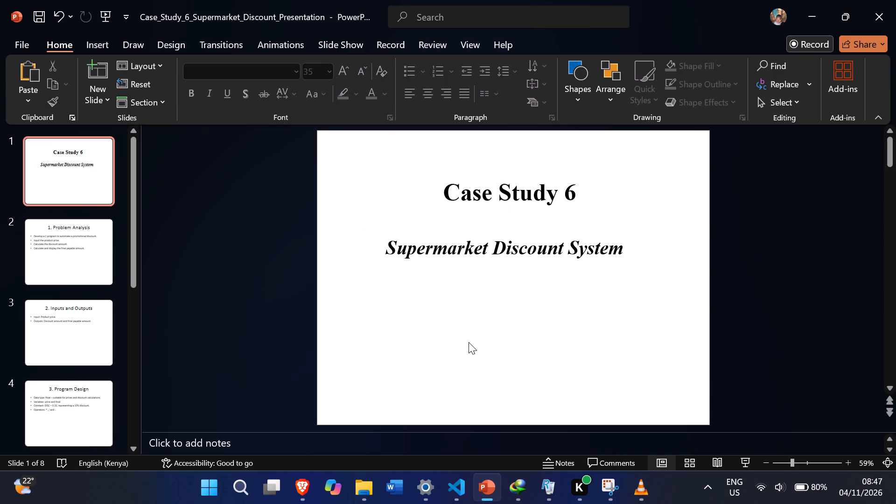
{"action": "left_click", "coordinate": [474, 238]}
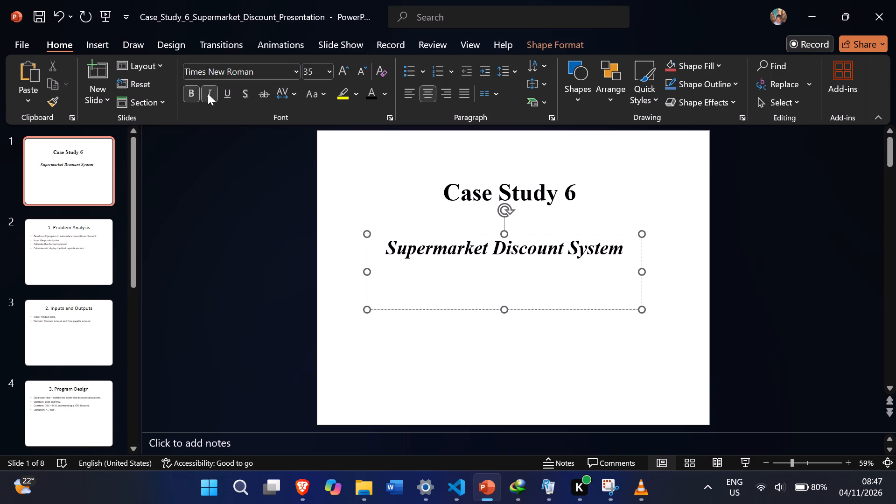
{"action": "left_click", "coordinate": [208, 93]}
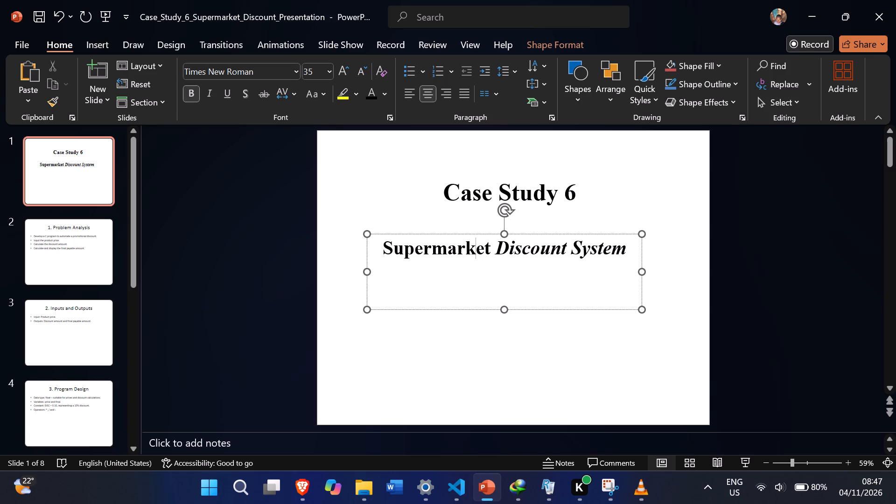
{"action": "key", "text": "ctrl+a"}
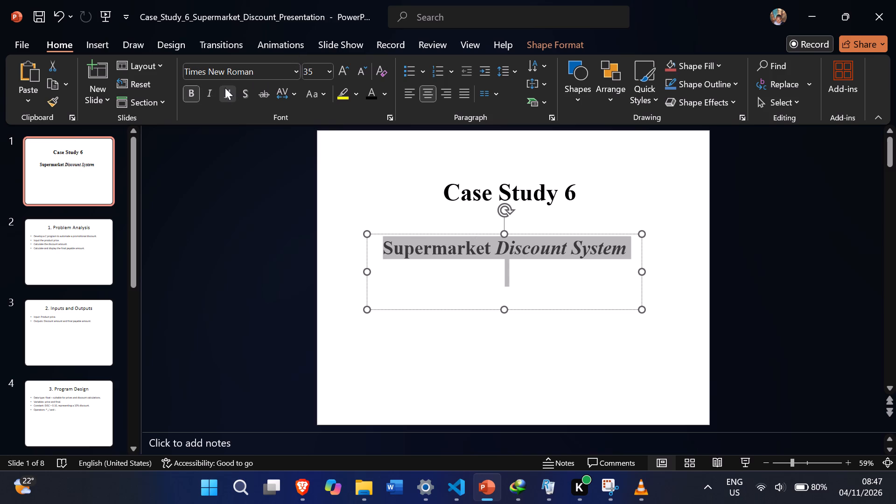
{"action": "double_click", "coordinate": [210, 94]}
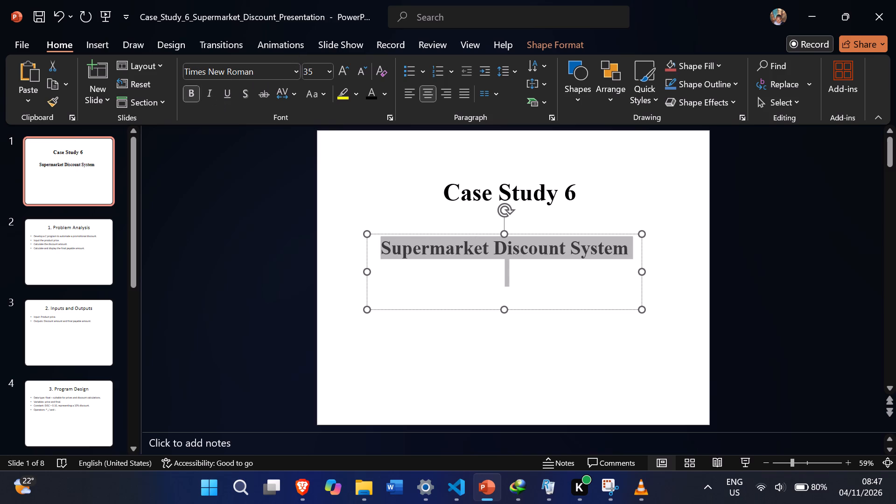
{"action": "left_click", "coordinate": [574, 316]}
Set the "1. Problem Analysis" title on slide 2 to bold Times New Roman.
{"action": "scroll", "coordinate": [486, 313], "scroll_direction": "down", "scroll_amount": 2}
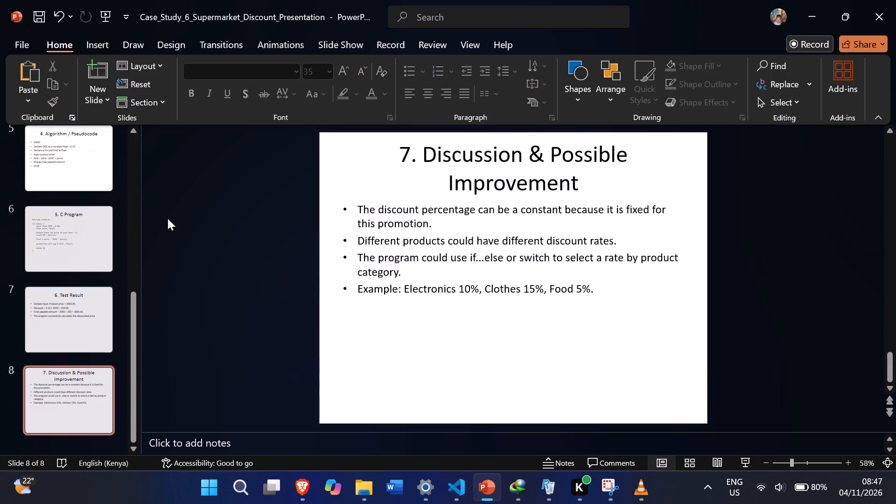
{"action": "scroll", "coordinate": [125, 245], "scroll_direction": "up", "scroll_amount": 3}
{"action": "scroll", "coordinate": [0, 326], "scroll_direction": "up", "scroll_amount": 7}
{"action": "left_click", "coordinate": [60, 168]}
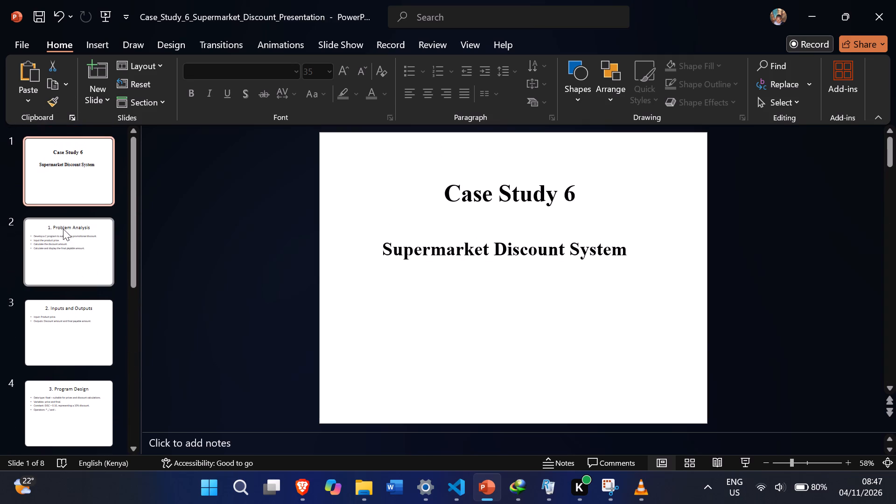
{"action": "left_click", "coordinate": [51, 237]}
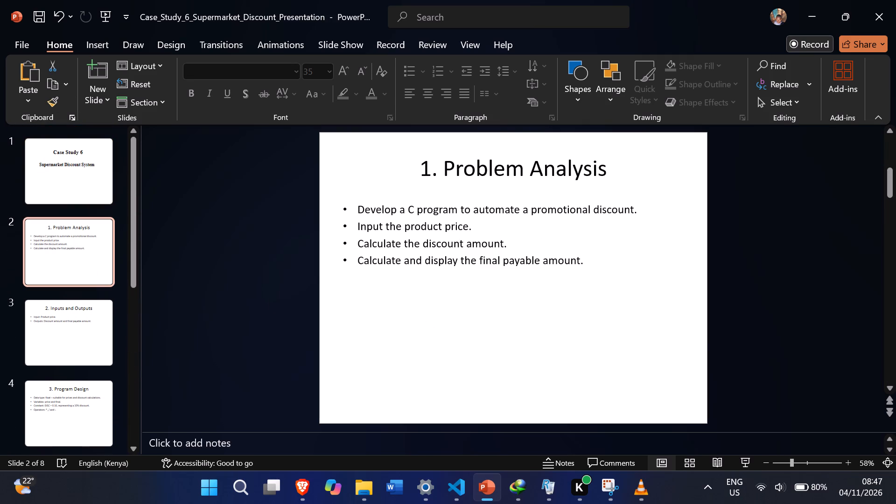
{"action": "left_click", "coordinate": [524, 163]}
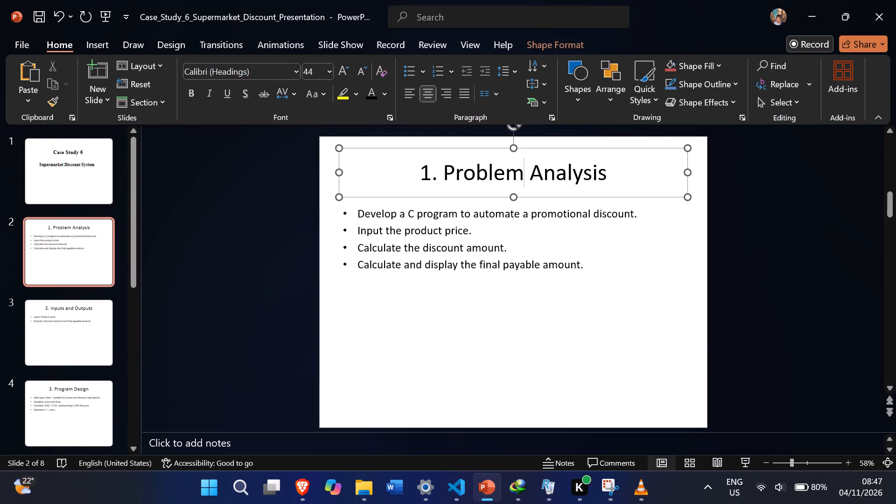
{"action": "key", "text": "ctrl+a"}
{"action": "left_click", "coordinate": [273, 67]}
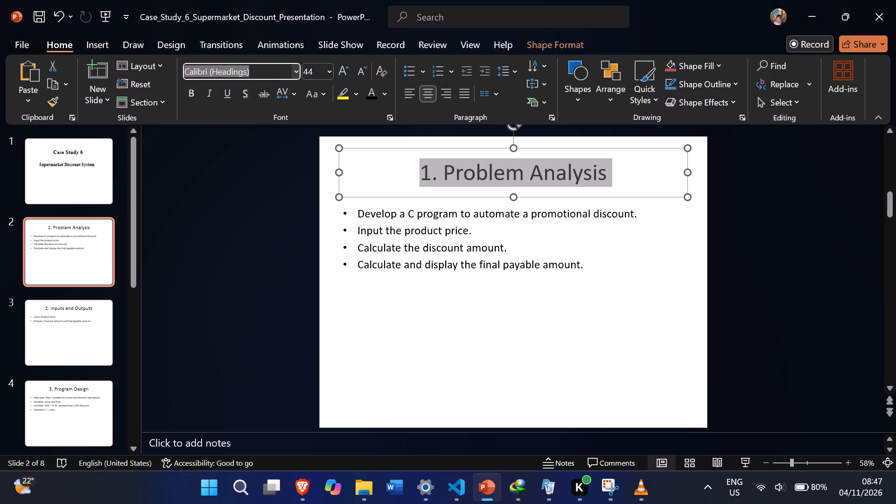
{"action": "type", "text": "ti"}
{"action": "key", "text": "Return"}
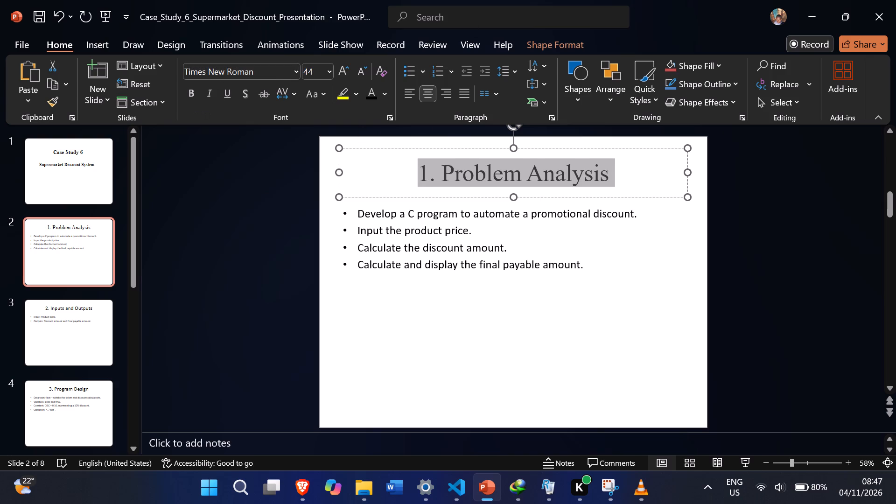
{"action": "left_click", "coordinate": [193, 95]}
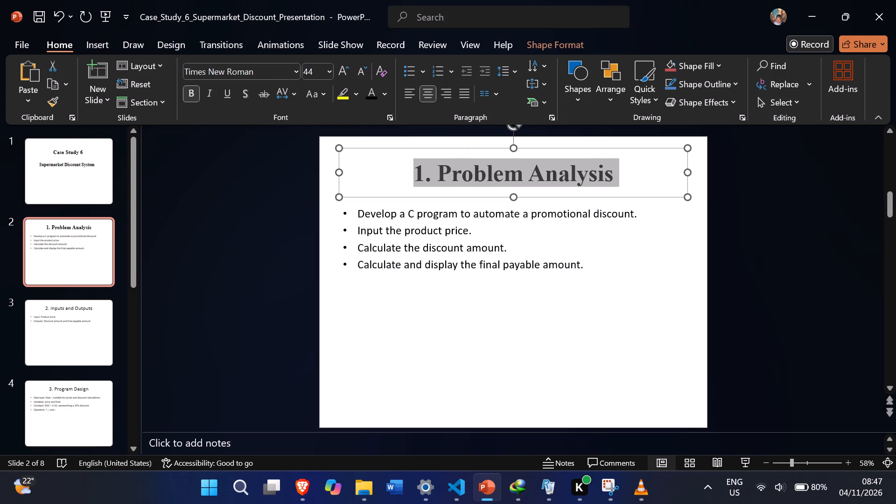
Set the font of all the bullet text on slide 2 to Times New Roman.
{"action": "left_click", "coordinate": [453, 257]}
{"action": "key", "text": "ctrl+a"}
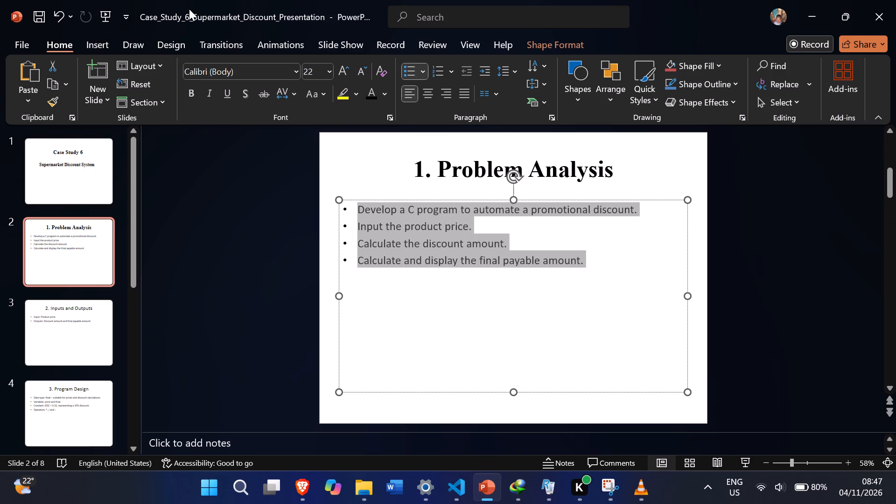
{"action": "left_click", "coordinate": [267, 77]}
{"action": "left_click", "coordinate": [261, 67]}
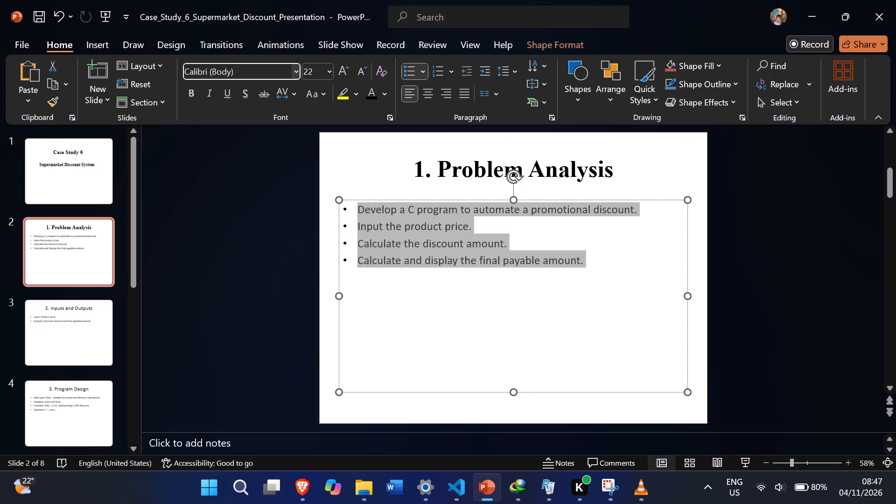
{"action": "type", "text": "ti"}
{"action": "key", "text": "Return"}
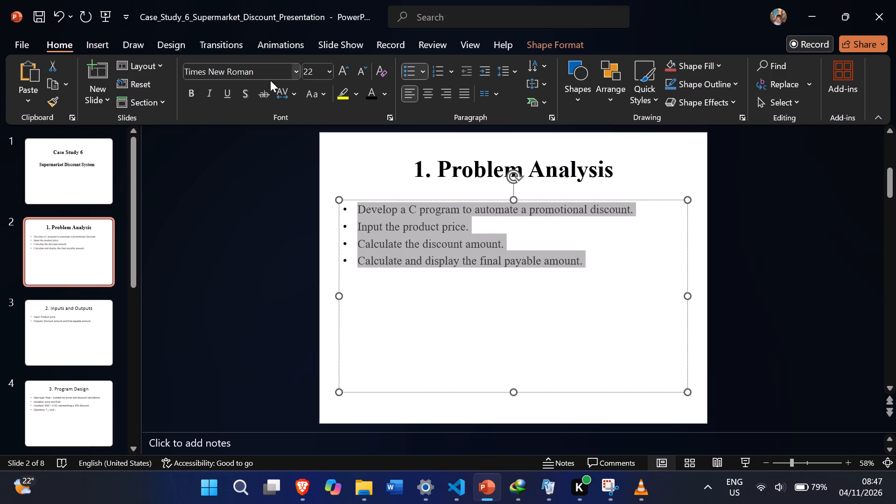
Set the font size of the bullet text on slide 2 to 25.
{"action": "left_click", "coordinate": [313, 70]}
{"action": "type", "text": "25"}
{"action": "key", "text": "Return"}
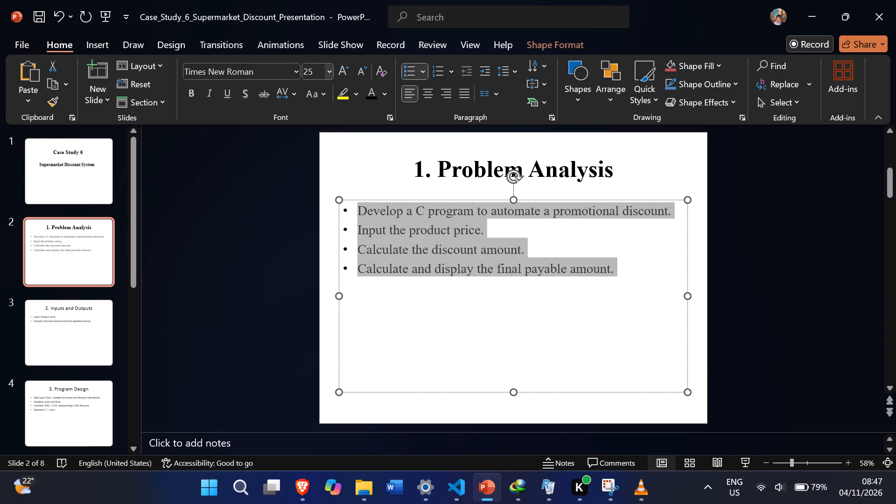
Set the font size of the bullet text on slide 2 to 28.
{"action": "left_click", "coordinate": [319, 66]}
{"action": "type", "text": "28"}
{"action": "key", "text": "Return"}
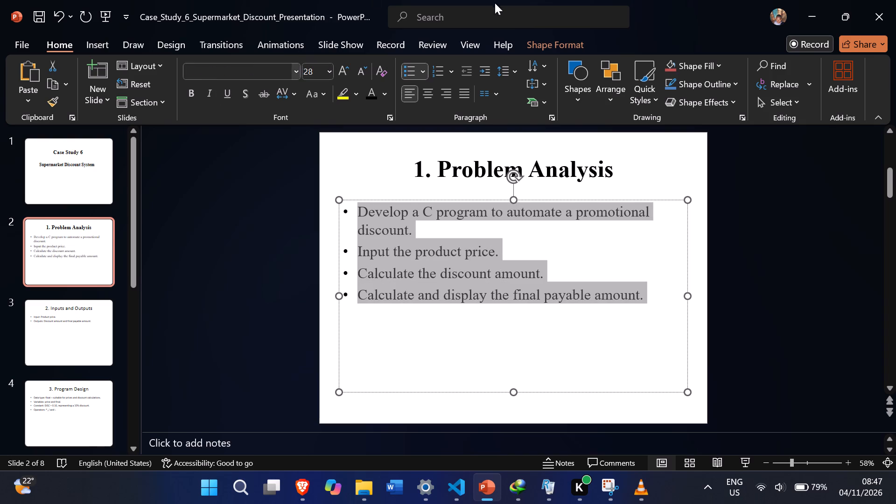
Set the line spacing of the bullet text on slide 2 to 1.5.
{"action": "left_click", "coordinate": [504, 71]}
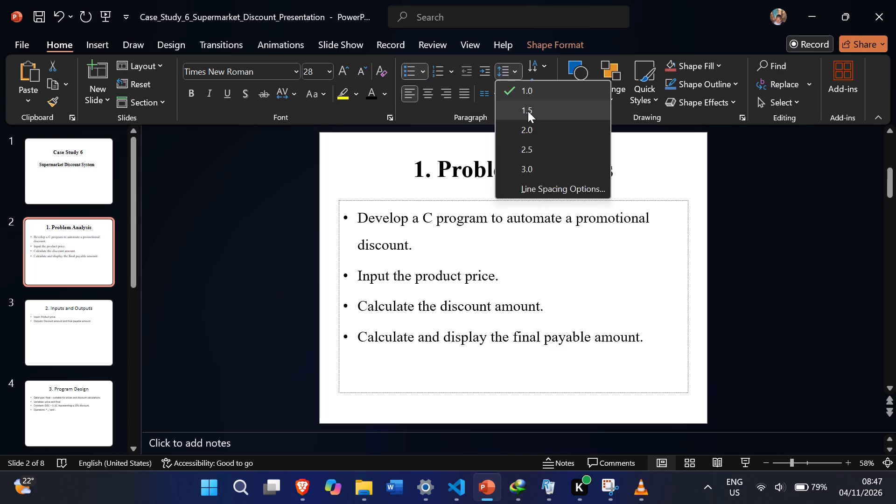
{"action": "left_click", "coordinate": [528, 111]}
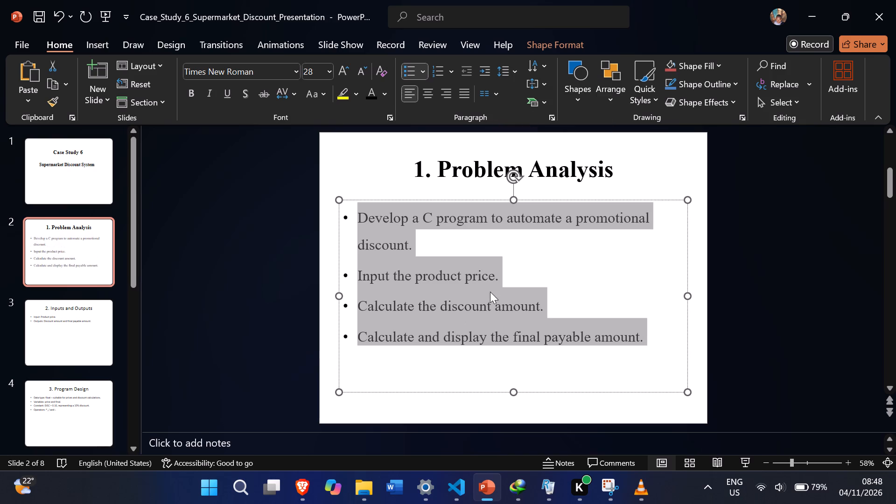
Save the presentation and deselect the bullet text on slide 2.
{"action": "left_click", "coordinate": [41, 14]}
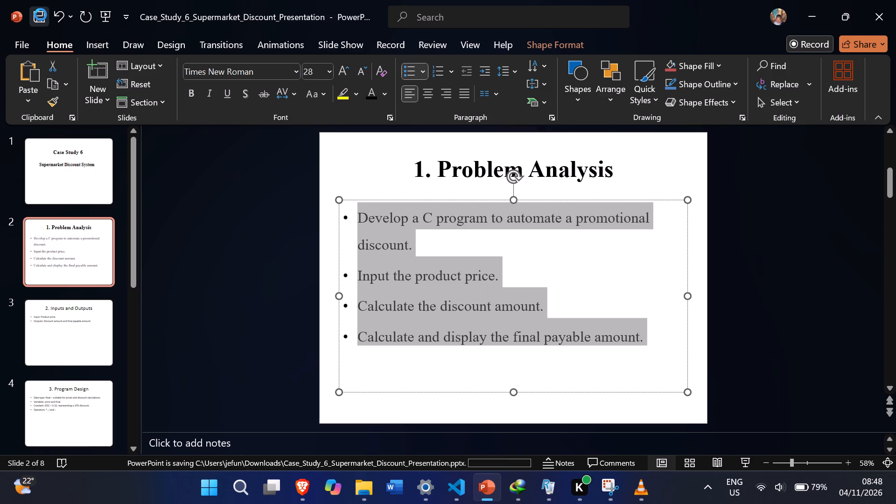
{"action": "left_click_drag", "start_coordinate": [458, 365], "coordinate": [609, 363]}
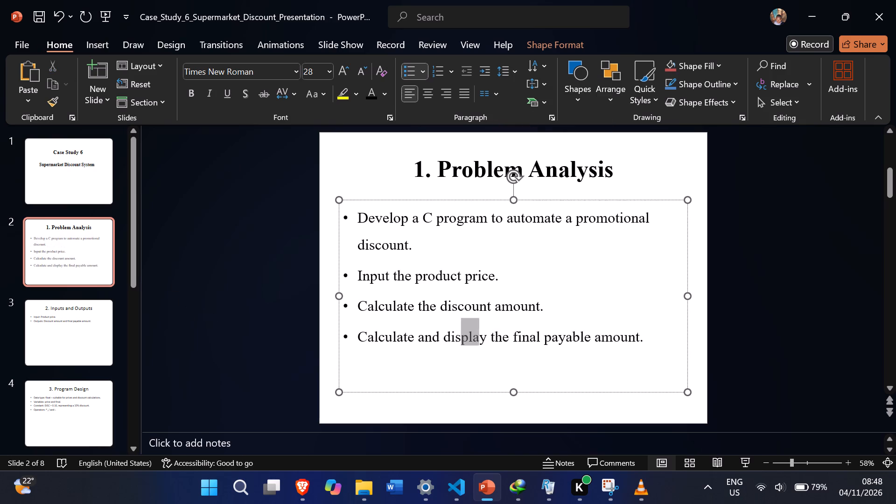
{"action": "left_click_drag", "start_coordinate": [609, 363], "coordinate": [811, 308]}
{"action": "left_click", "coordinate": [811, 308]}
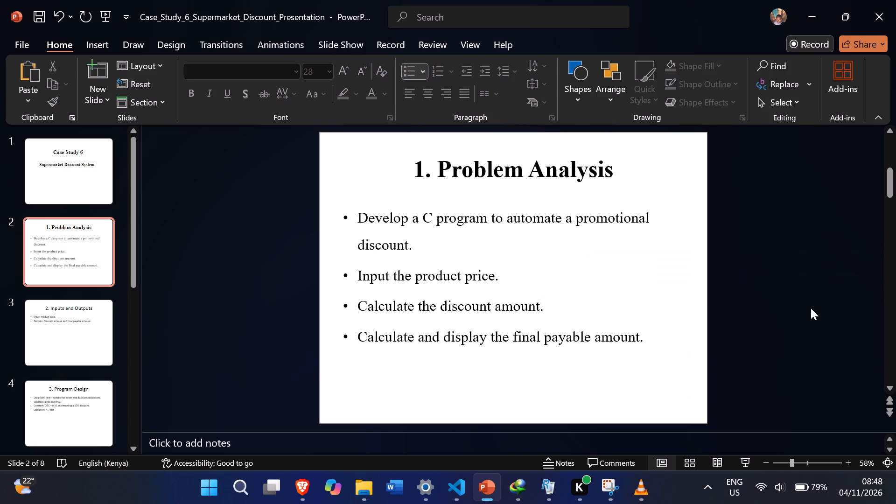
Set the "2. Inputs and Outputs" title on slide 3 to bold Times New Roman.
{"action": "left_click", "coordinate": [96, 346]}
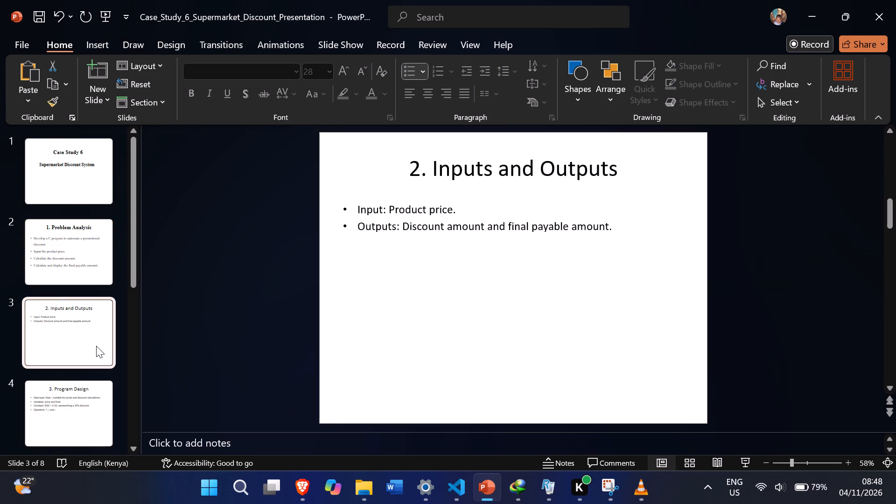
{"action": "left_click", "coordinate": [523, 185]}
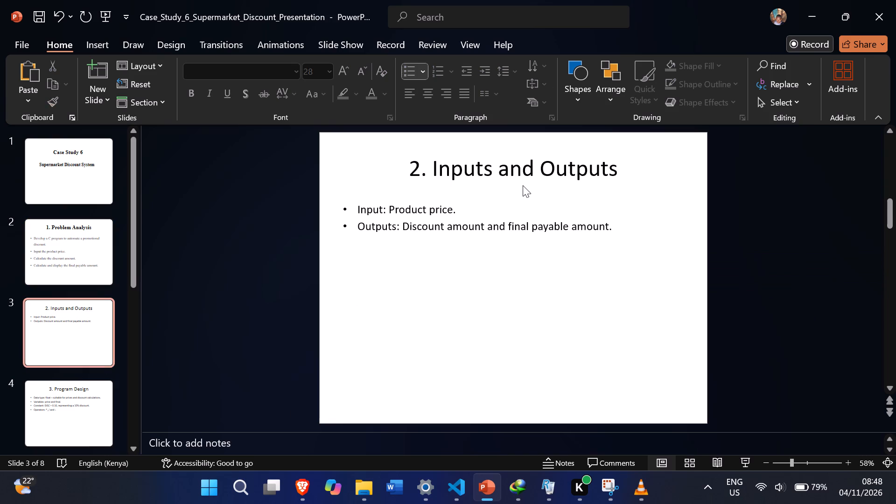
{"action": "left_click", "coordinate": [497, 160]}
{"action": "key", "text": "ctrl+a"}
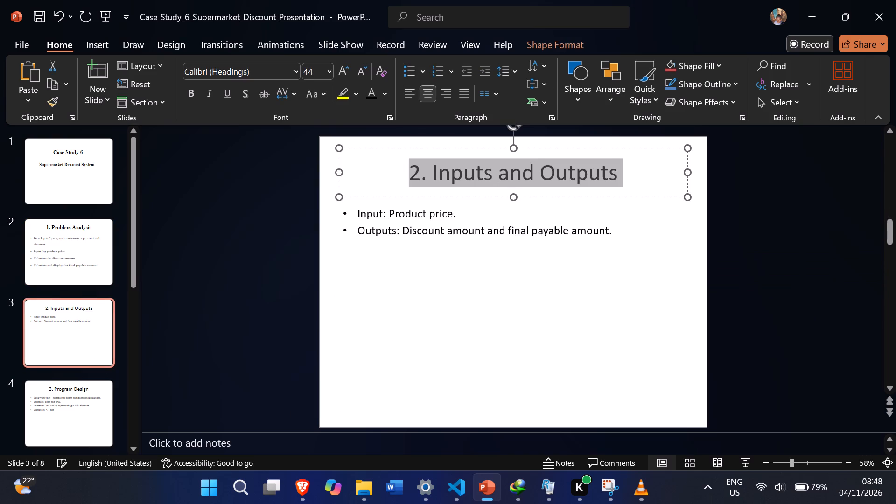
{"action": "left_click", "coordinate": [276, 76]}
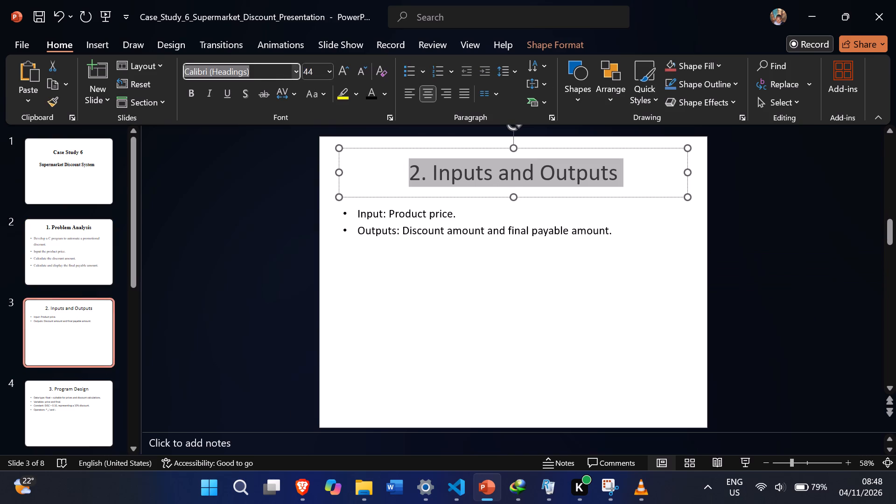
{"action": "type", "text": "ti"}
{"action": "key", "text": "Return"}
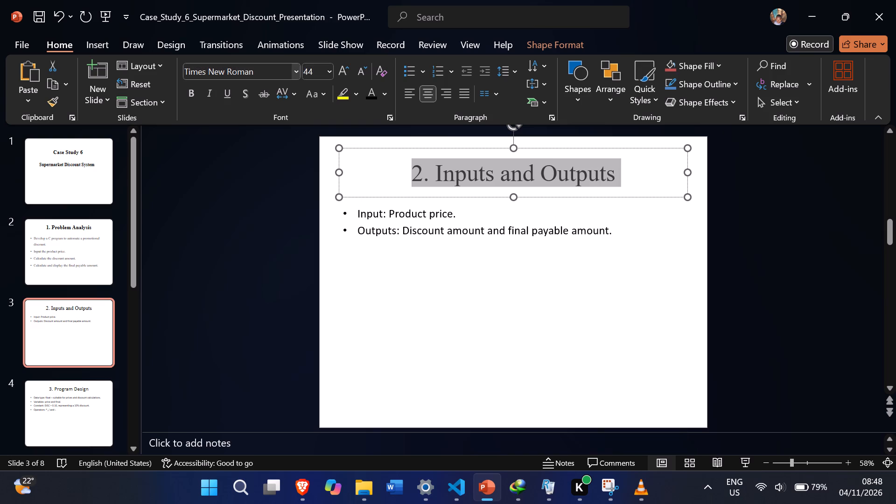
{"action": "key", "text": "ctrl+b"}
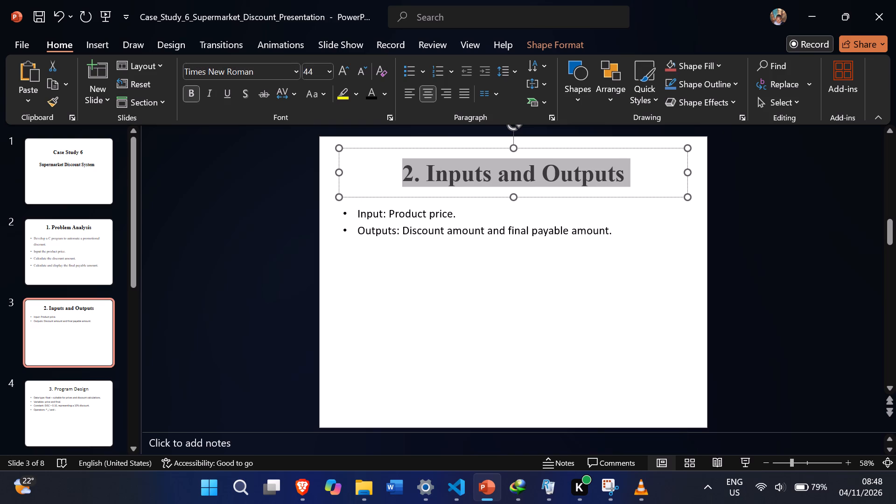
Set all the bullet text on slide 3 to Times New Roman at size 28.
{"action": "left_click", "coordinate": [472, 233]}
{"action": "key", "text": "ctrl+a"}
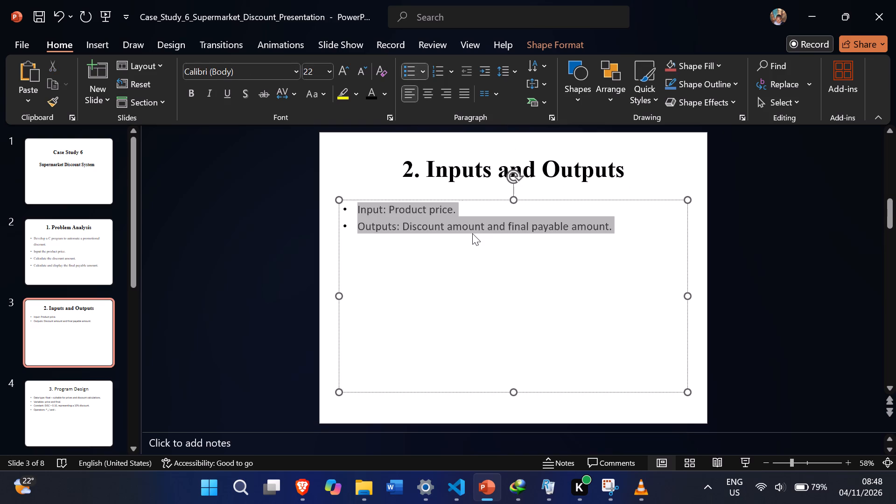
{"action": "left_click", "coordinate": [267, 66]}
{"action": "type", "text": "ti"}
{"action": "key", "text": "Return"}
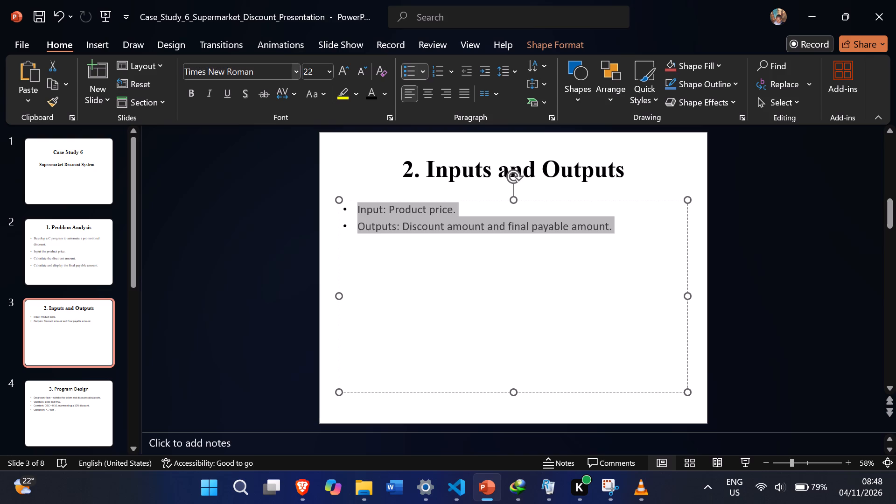
{"action": "left_click", "coordinate": [313, 70]}
{"action": "type", "text": "28"}
{"action": "key", "text": "Return"}
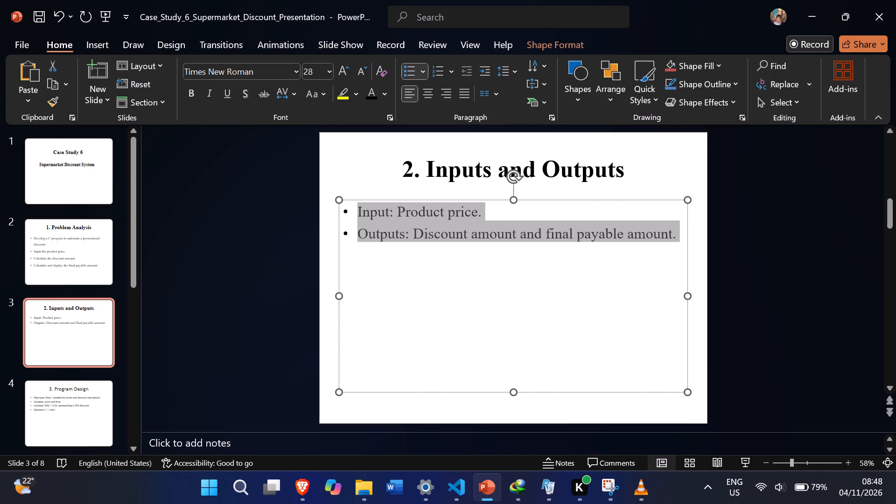
Make the word "Input" bold at the start of the first bullet on slide 3.
{"action": "left_click", "coordinate": [388, 206]}
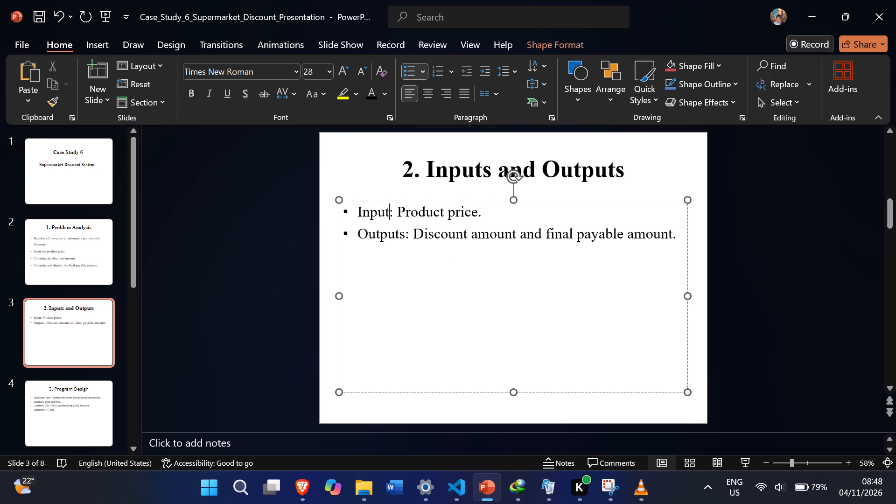
{"action": "key", "text": "shift+Left"}
{"action": "key", "text": "shift+Left"}
{"action": "key", "text": "shift+Left"}
{"action": "key", "text": "shift+Left"}
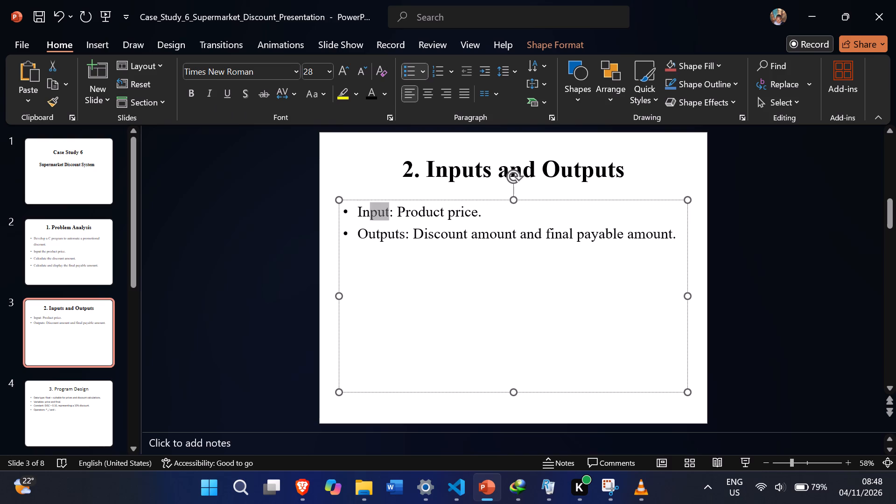
{"action": "key", "text": "shift+Left"}
{"action": "key", "text": "ctrl+b"}
Make the word "Outputs" bold at the start of the second bullet on slide 3.
{"action": "key", "text": "Down"}
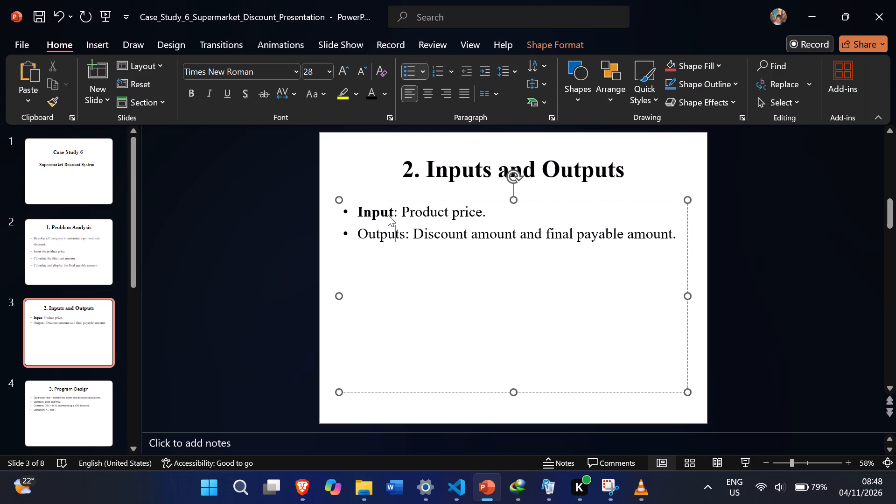
{"action": "key", "text": "Right"}
{"action": "key", "text": "Right"}
{"action": "key", "text": "shift+Left"}
{"action": "key", "text": "shift+Left"}
{"action": "key", "text": "shift+Left"}
{"action": "key", "text": "shift+Left"}
{"action": "key", "text": "shift+Left"}
{"action": "key", "text": "shift+Left"}
{"action": "key", "text": "shift+Left"}
{"action": "key", "text": "shift+Left"}
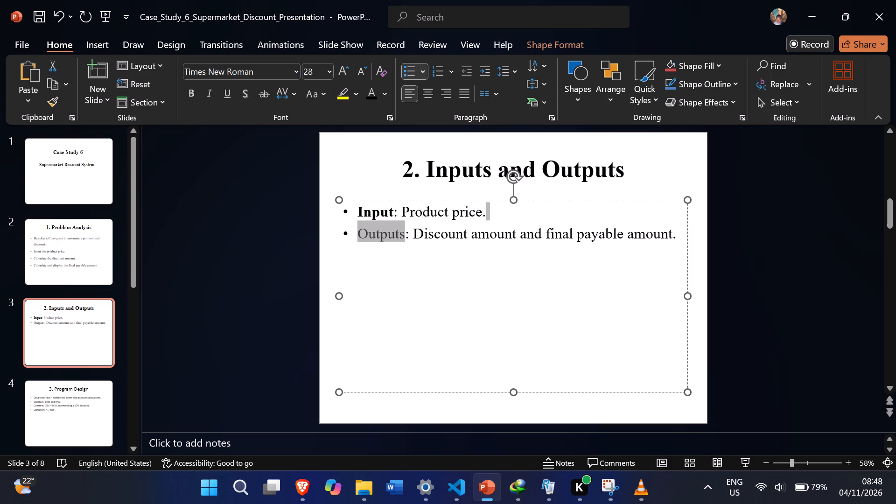
{"action": "key", "text": "shift+Right"}
{"action": "key", "text": "ctrl+b"}
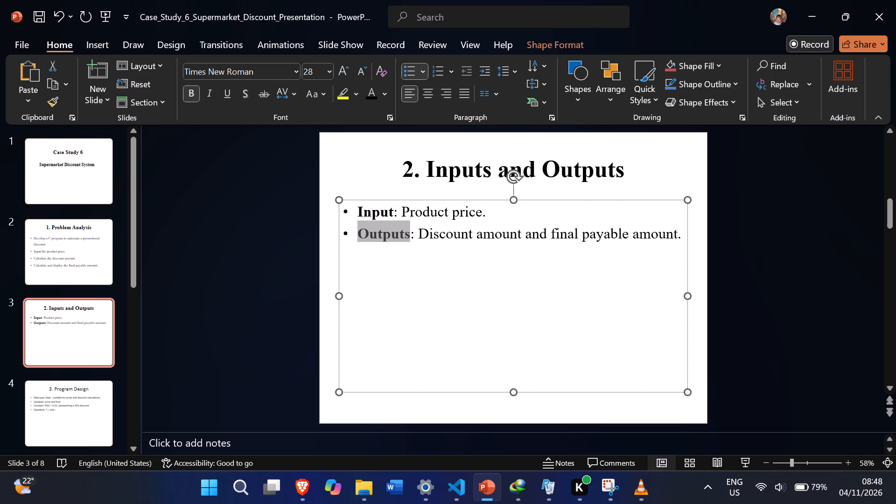
Set the line spacing of both bullets on slide 3 to 2.0.
{"action": "left_click", "coordinate": [514, 293]}
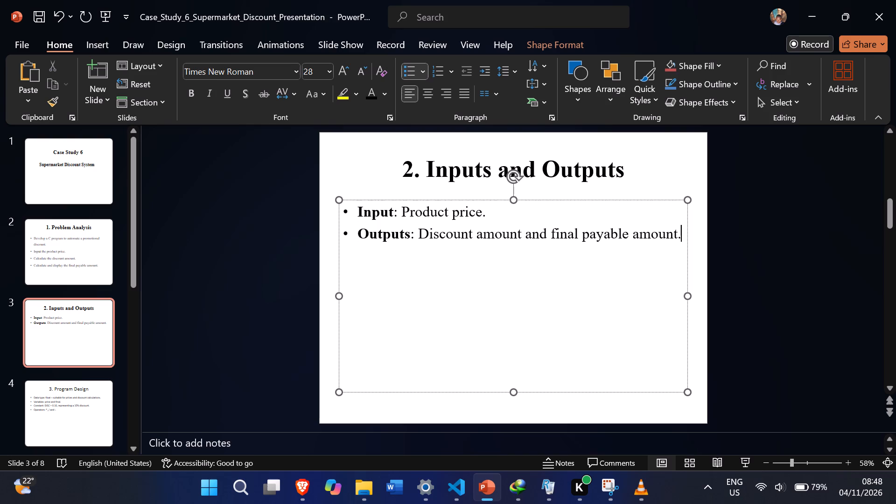
{"action": "key", "text": "ctrl+a"}
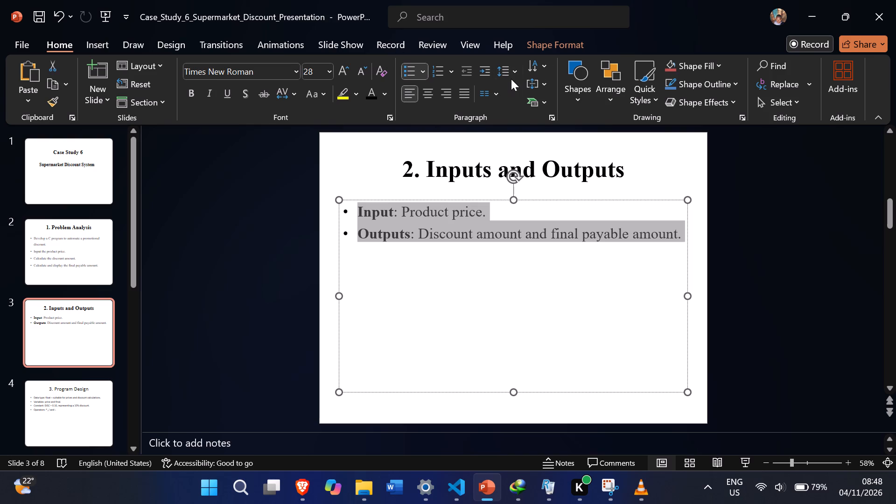
{"action": "left_click", "coordinate": [511, 79]}
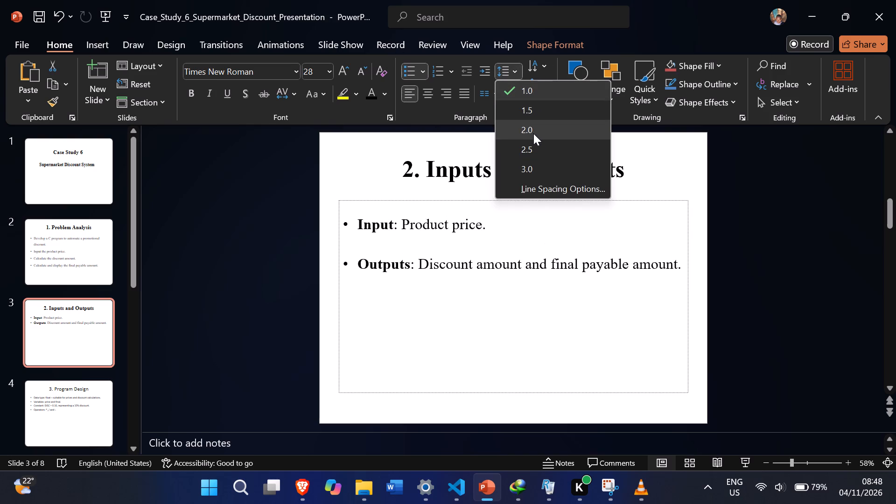
{"action": "left_click", "coordinate": [525, 131]}
{"action": "left_click", "coordinate": [460, 304]}
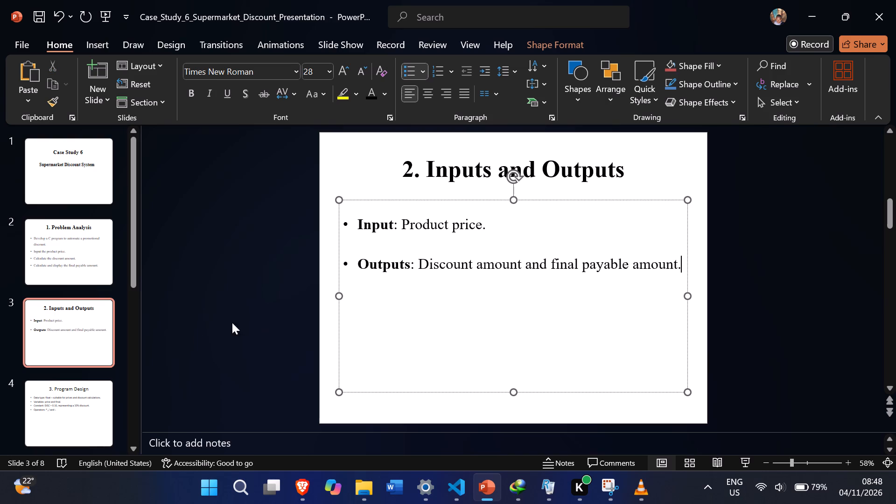
Set the "3. Program Design" title on slide 4 to bold Times New Roman.
{"action": "left_click", "coordinate": [74, 415]}
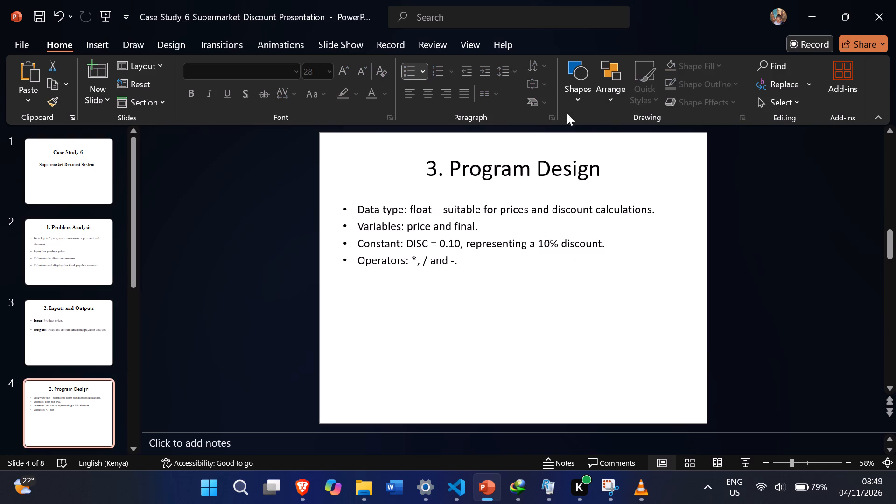
{"action": "left_click", "coordinate": [593, 179]}
{"action": "key", "text": "ctrl+a"}
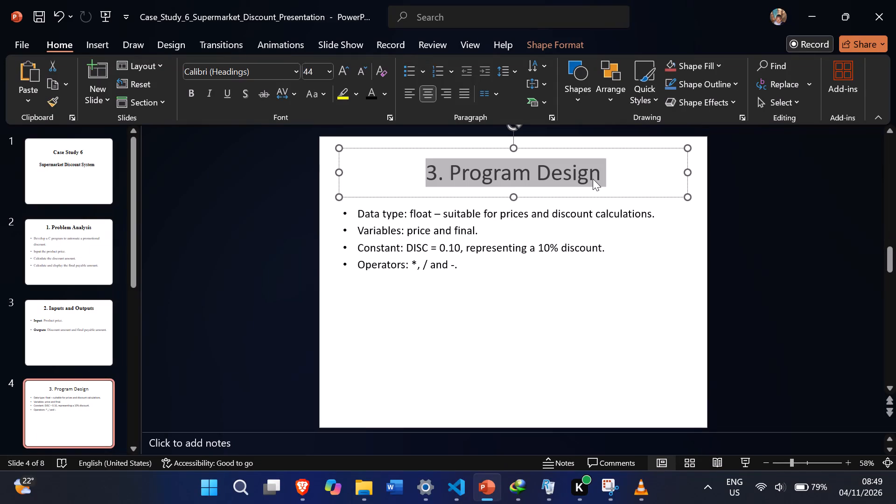
{"action": "left_click", "coordinate": [273, 69]}
{"action": "type", "text": "ti"}
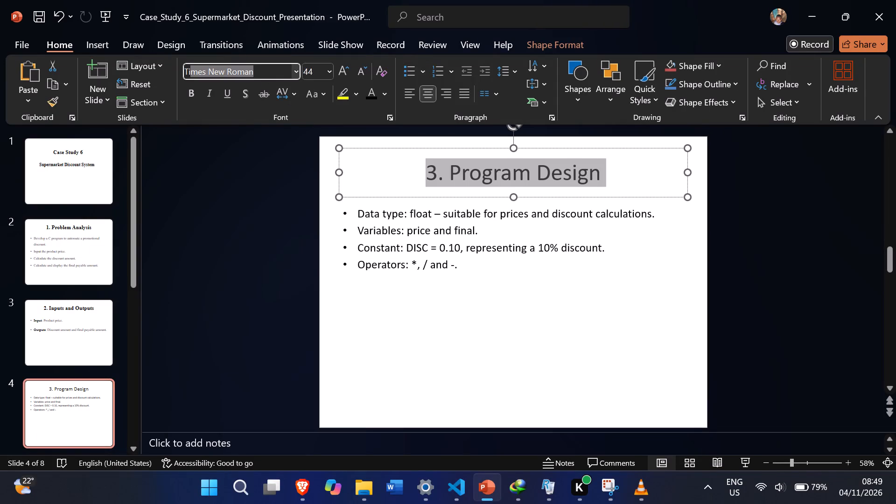
{"action": "key", "text": "Return"}
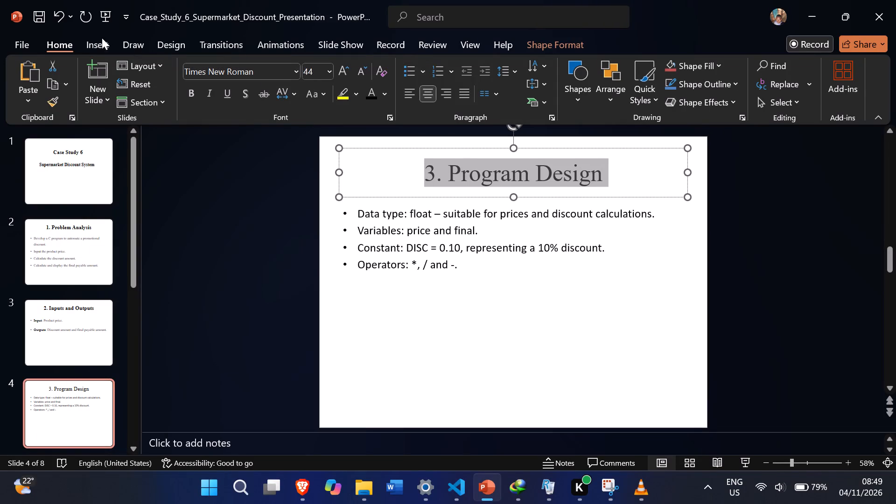
{"action": "key", "text": "ctrl+v"}
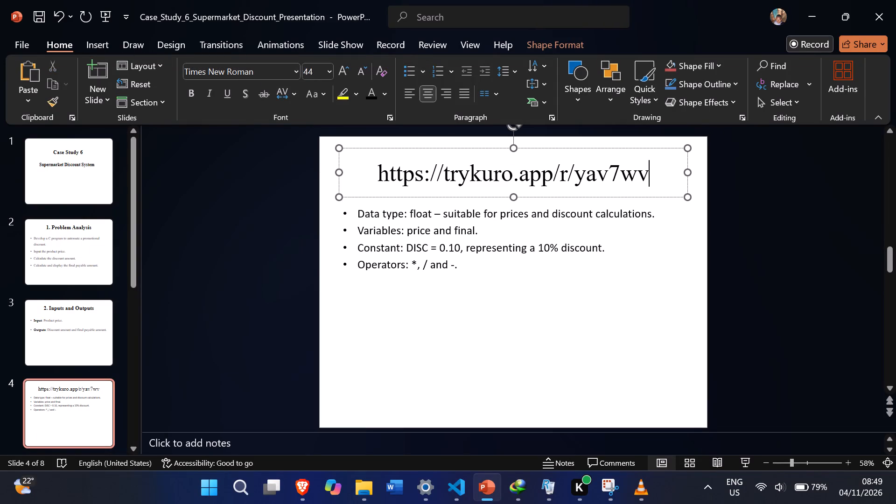
{"action": "key", "text": "ctrl+z"}
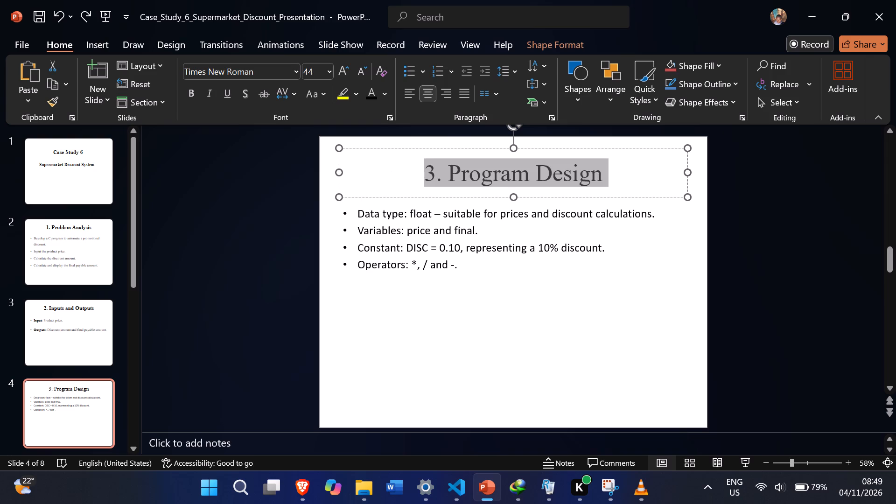
{"action": "key", "text": "ctrl+b"}
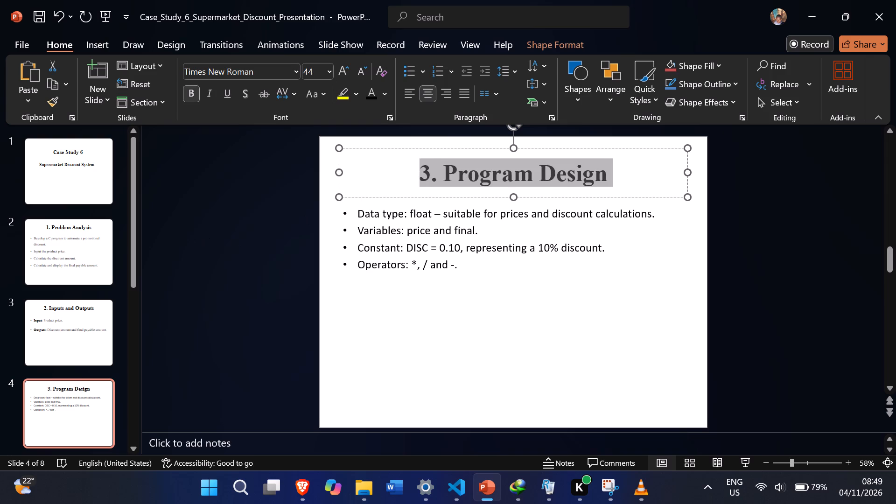
Set the font of all the bullet text on slide 4 to Times New Roman.
{"action": "left_click", "coordinate": [529, 236]}
{"action": "key", "text": "ctrl+a"}
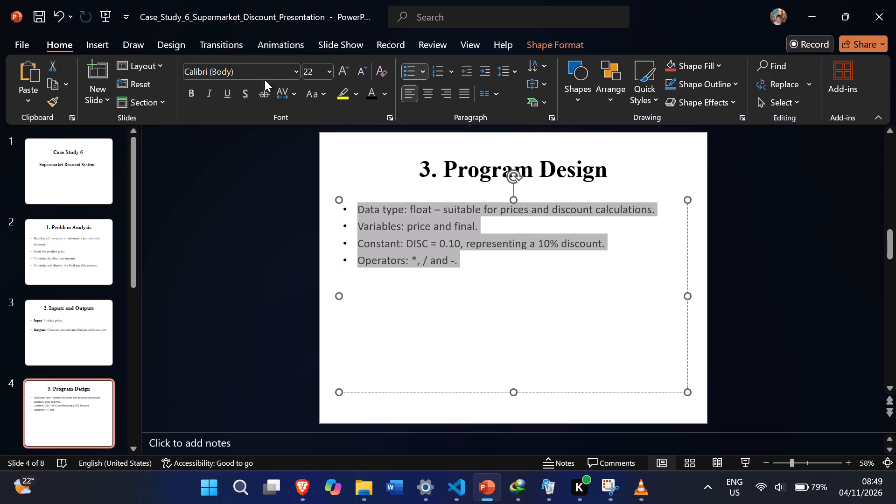
{"action": "left_click", "coordinate": [246, 68]}
{"action": "type", "text": "ti"}
{"action": "key", "text": "Return"}
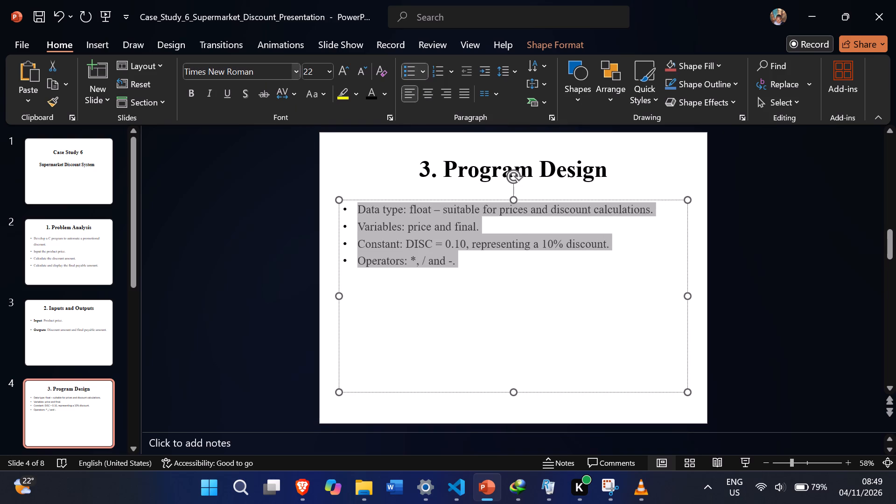
Set the font size of all the bullet text on slide 4 to 28.
{"action": "left_click", "coordinate": [312, 68]}
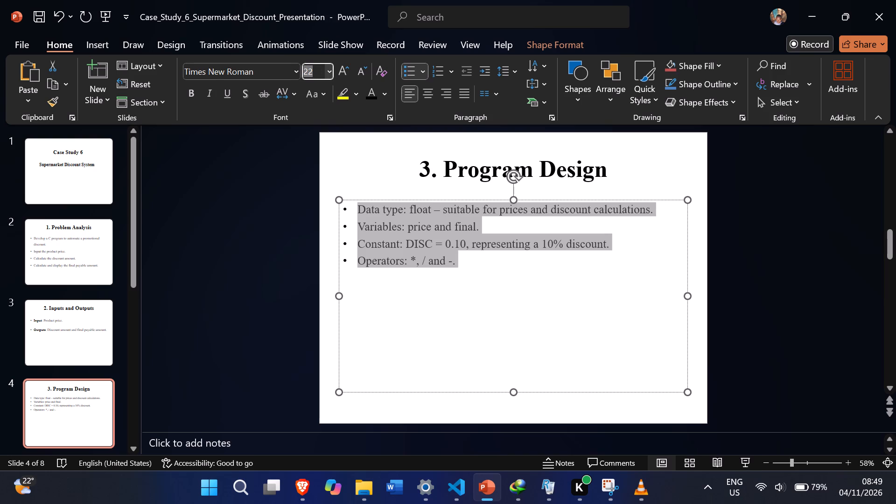
{"action": "type", "text": "28"}
{"action": "key", "text": "Return"}
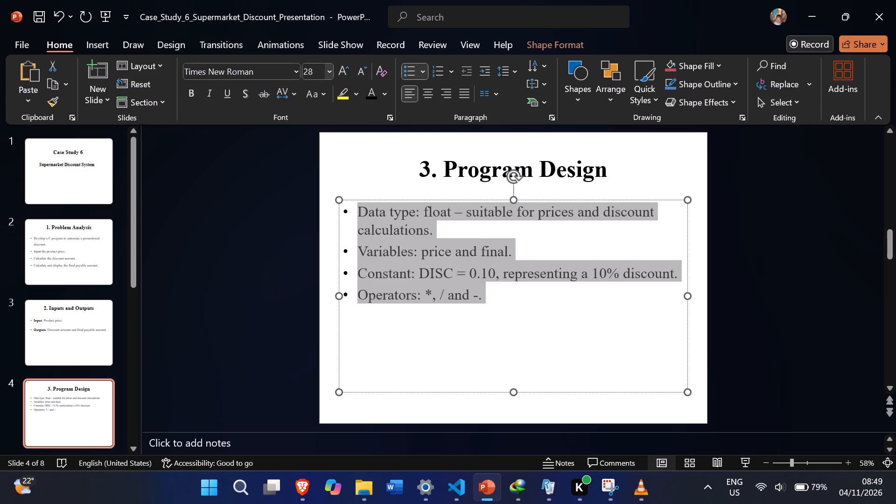
{"action": "left_click", "coordinate": [486, 336]}
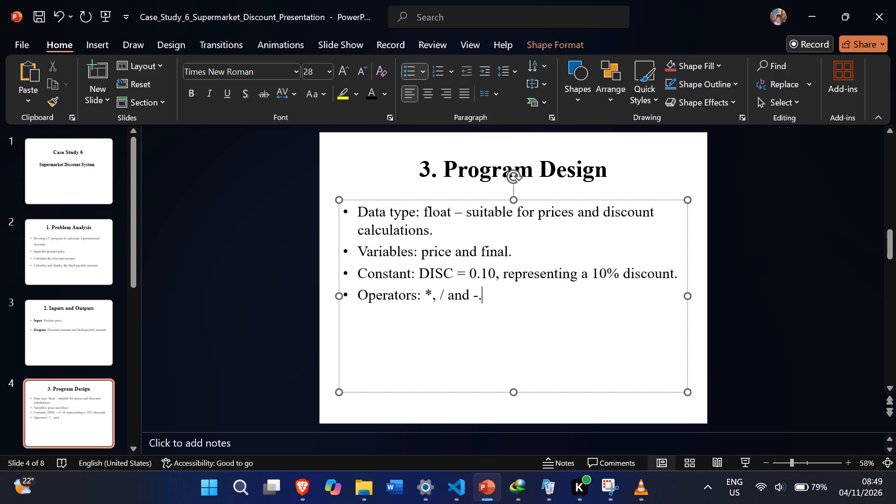
Make the words "Data type" bold at the start of the first bullet on slide 4.
{"action": "left_click", "coordinate": [414, 216]}
{"action": "key", "text": "shift+Left"}
{"action": "key", "text": "shift+Left"}
{"action": "key", "text": "shift+Left"}
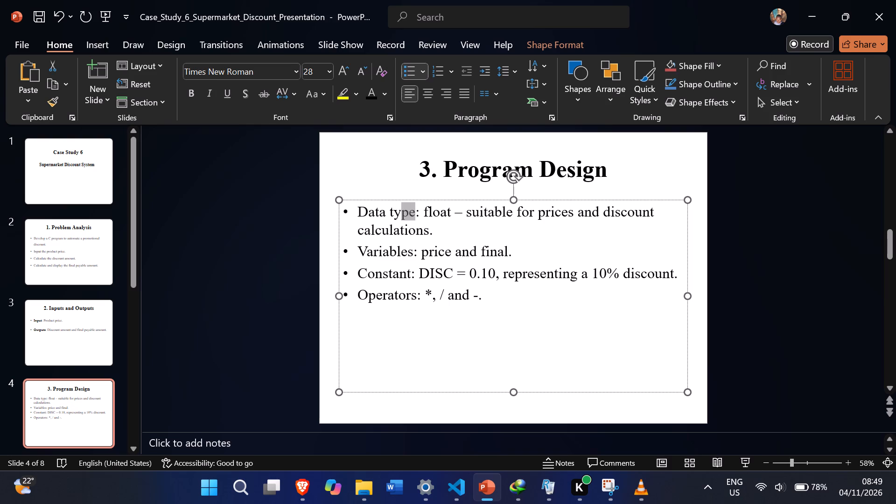
{"action": "key", "text": "shift+Left"}
{"action": "key", "text": "shift+Left"}
{"action": "key", "text": "shift+Left"}
{"action": "key", "text": "shift+Left"}
{"action": "key", "text": "shift+Left"}
{"action": "key", "text": "shift+Left"}
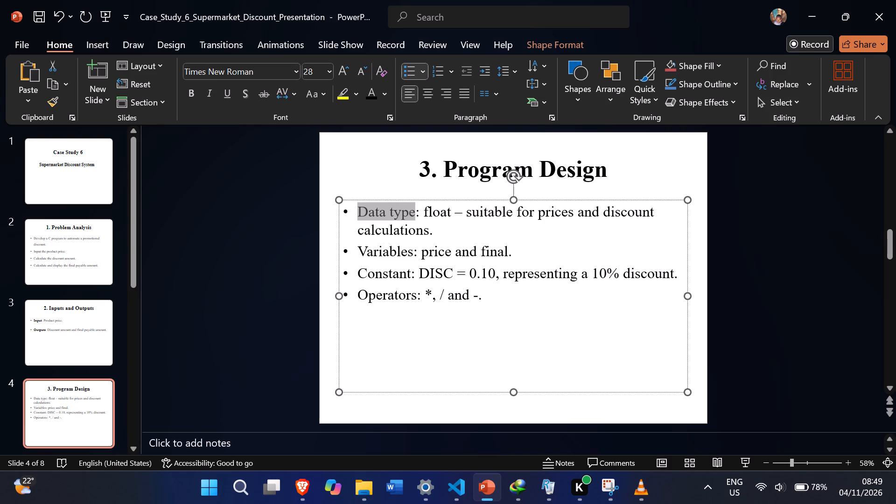
{"action": "key", "text": "ctrl+b"}
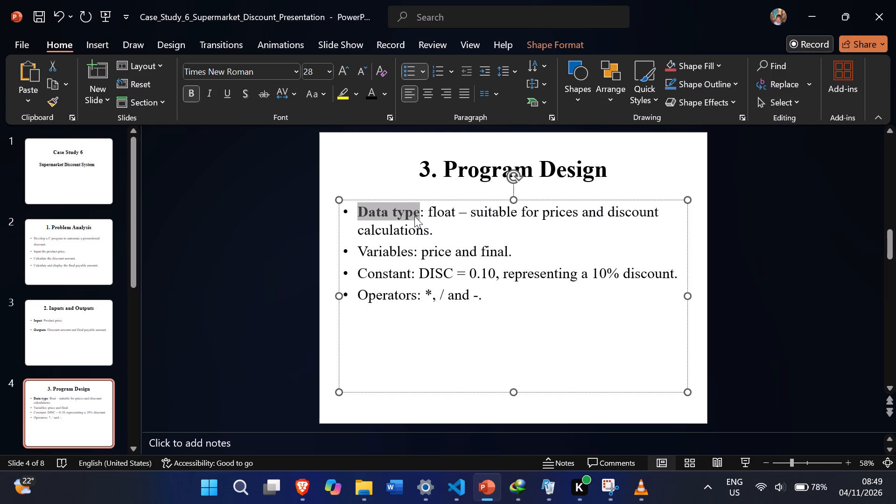
Make the word "Variables" bold at the start of the second bullet on slide 4.
{"action": "left_click", "coordinate": [412, 252]}
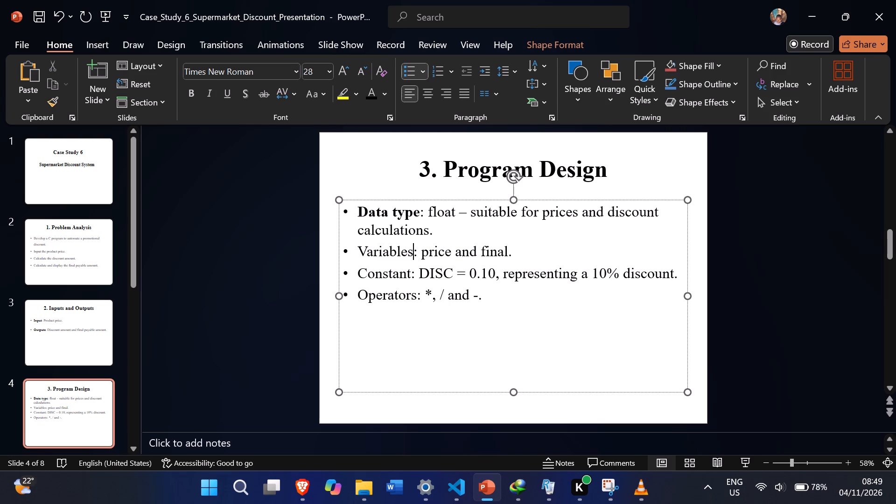
{"action": "key", "text": "shift+Left"}
{"action": "key", "text": "shift+Left"}
{"action": "key", "text": "shift+Left"}
{"action": "key", "text": "shift+Left"}
{"action": "key", "text": "shift+Left"}
{"action": "key", "text": "shift+Left"}
{"action": "key", "text": "shift+Left"}
{"action": "key", "text": "shift+Left"}
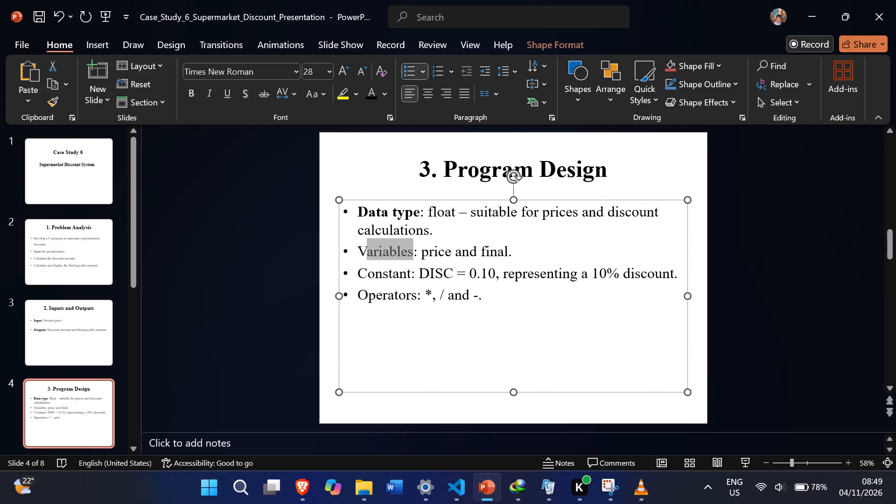
{"action": "key", "text": "shift+Left"}
{"action": "key", "text": "ctrl+b"}
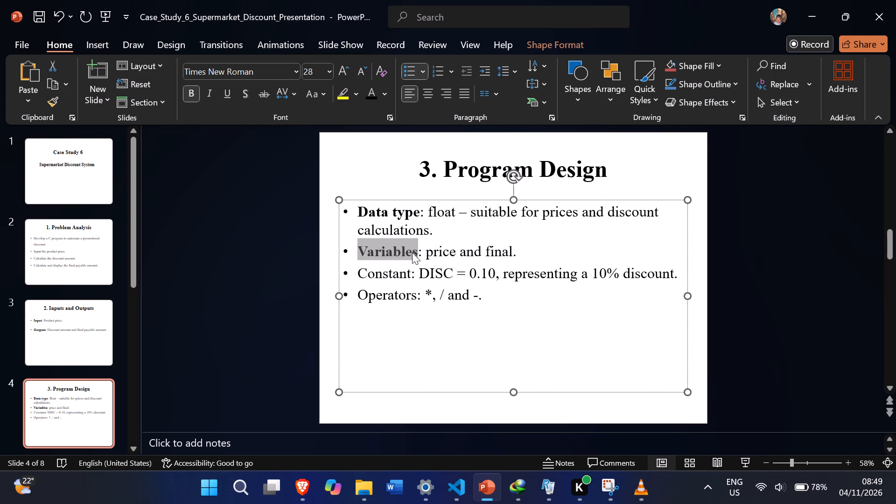
Make the word "Constant" bold at the start of the third bullet on slide 4.
{"action": "left_click", "coordinate": [409, 276]}
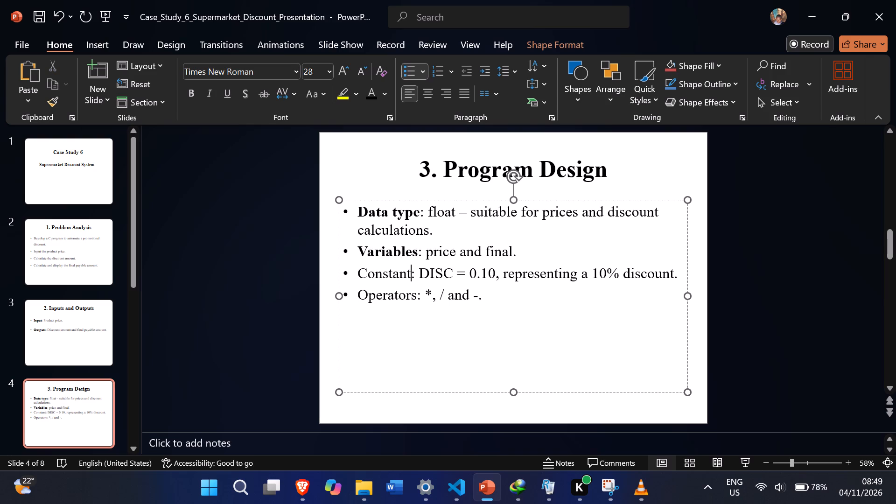
{"action": "key", "text": "shift+Left"}
{"action": "key", "text": "shift+Left"}
{"action": "key", "text": "shift+Left"}
{"action": "key", "text": "shift+Left"}
{"action": "key", "text": "shift+Left"}
{"action": "key", "text": "shift+Left"}
{"action": "key", "text": "shift+Left"}
{"action": "key", "text": "shift+Left"}
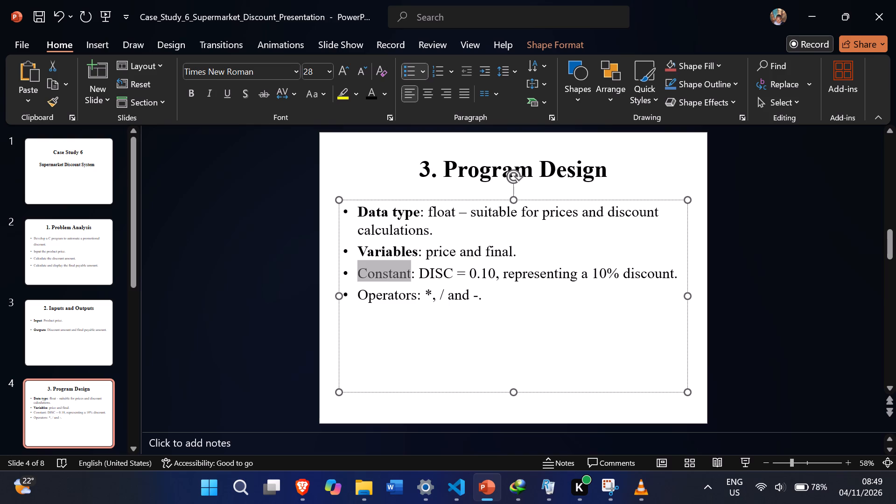
{"action": "key", "text": "ctrl+b"}
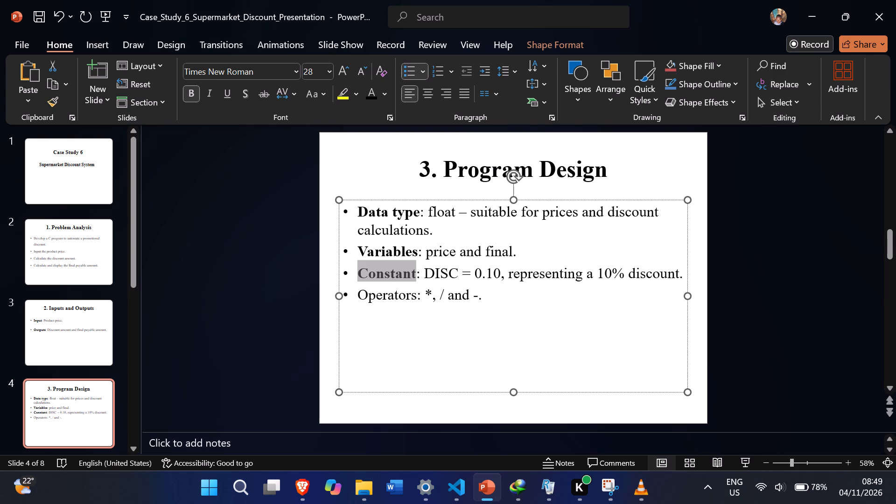
Make the word "Operators" bold at the start of the fourth bullet on slide 4.
{"action": "left_click", "coordinate": [418, 293]}
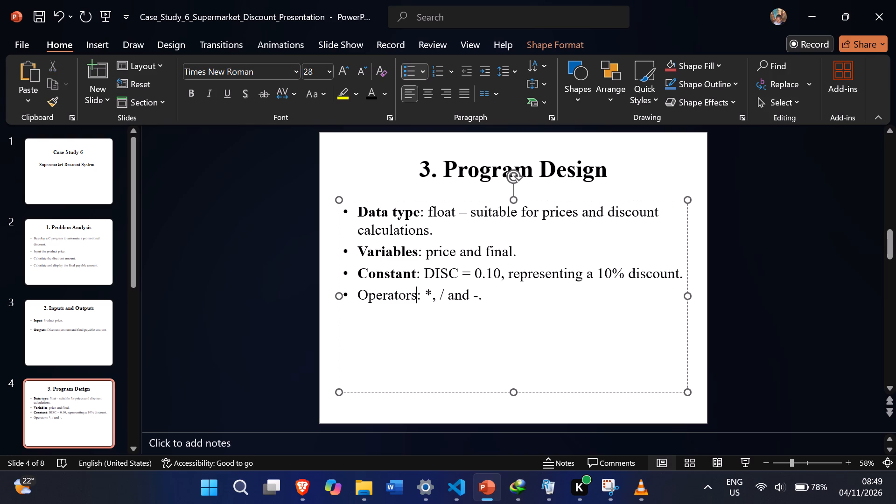
{"action": "key", "text": "ctrl+Left"}
{"action": "key", "text": "ctrl+Left"}
{"action": "key", "text": "ctrl+Left"}
{"action": "key", "text": "Right"}
{"action": "key", "text": "Right"}
{"action": "key", "text": "shift+Right"}
{"action": "key", "text": "shift+Right"}
{"action": "key", "text": "shift+Right"}
{"action": "key", "text": "shift+Right"}
{"action": "key", "text": "shift+Right"}
{"action": "key", "text": "shift+Right"}
{"action": "key", "text": "shift+Right"}
{"action": "key", "text": "shift+Right"}
{"action": "key", "text": "shift+Right"}
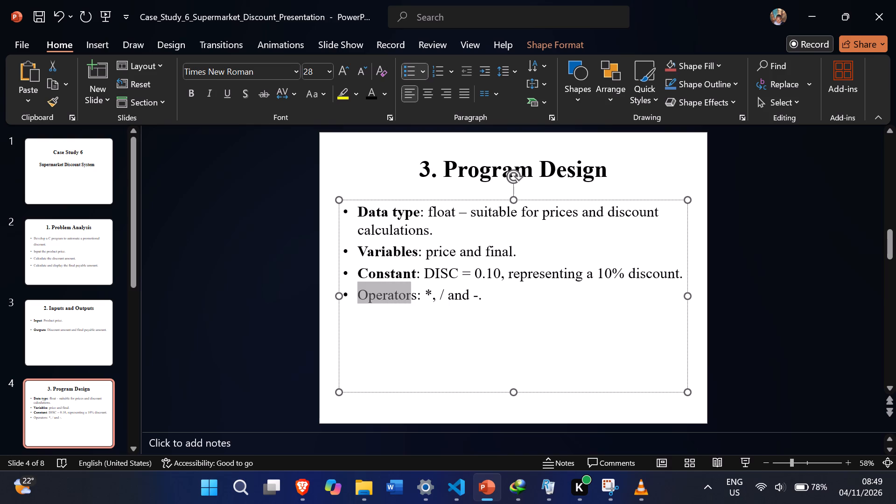
{"action": "key", "text": "ctrl+b"}
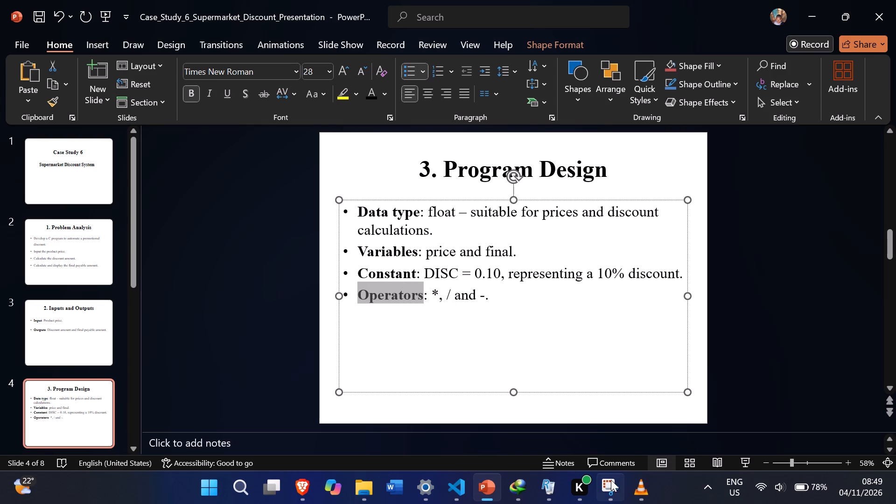
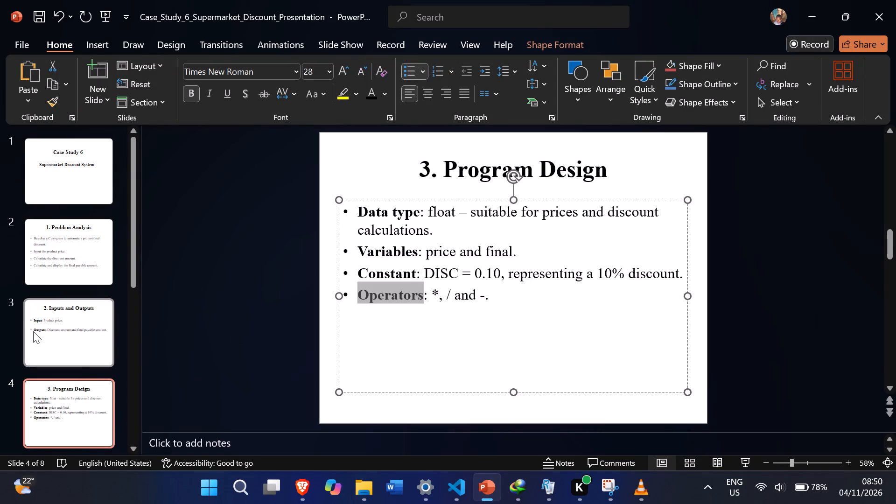
Delete "– suitable for prices and discount calculations." from the Data type bullet on slide 4, leaving only "float".
{"action": "scroll", "coordinate": [33, 331], "scroll_direction": "down", "scroll_amount": 1}
{"action": "left_click", "coordinate": [77, 411]}
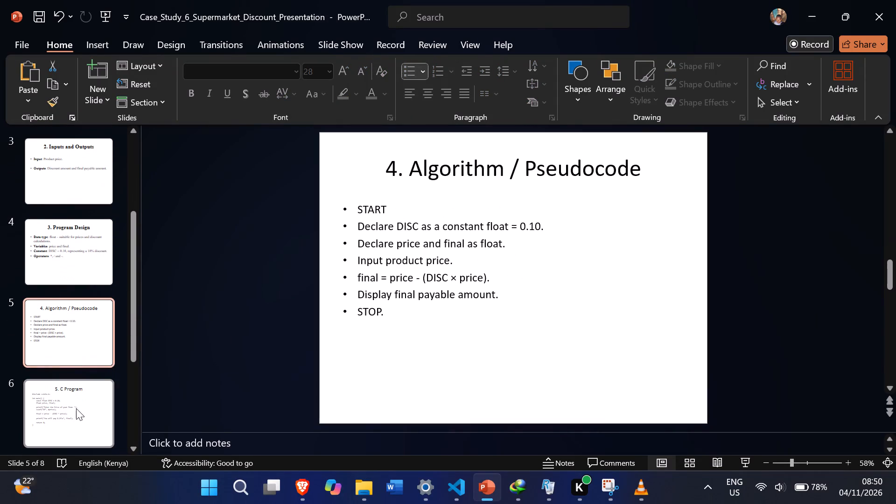
{"action": "left_click", "coordinate": [92, 251]}
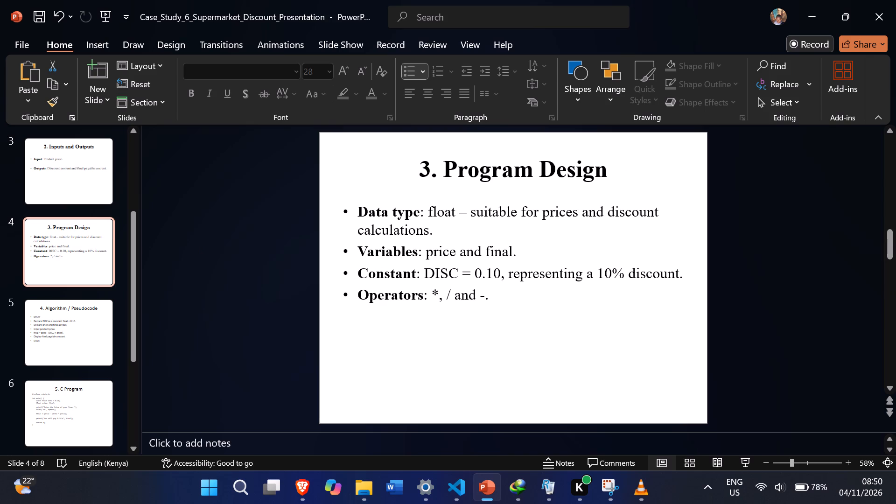
{"action": "left_click", "coordinate": [461, 213]}
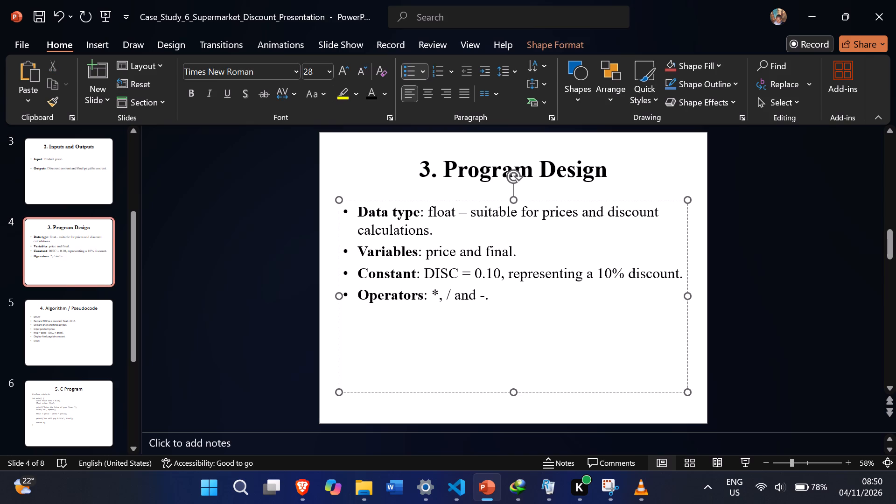
{"action": "key", "text": "Delete"}
{"action": "key", "text": "Delete"}
{"action": "key", "text": "Delete"}
{"action": "key", "text": "Delete"}
{"action": "key", "text": "Delete"}
{"action": "key", "text": "Delete"}
{"action": "key", "text": "Delete"}
{"action": "key", "text": "Delete"}
{"action": "key", "text": "Delete"}
{"action": "key", "text": "Delete"}
{"action": "key", "text": "Delete"}
{"action": "key", "text": "Delete"}
{"action": "key", "text": "Delete"}
{"action": "key", "text": "Delete"}
{"action": "key", "text": "Delete"}
{"action": "key", "text": "Delete"}
{"action": "key", "text": "Delete"}
{"action": "key", "text": "Delete"}
{"action": "key", "text": "Delete"}
{"action": "key", "text": "Delete"}
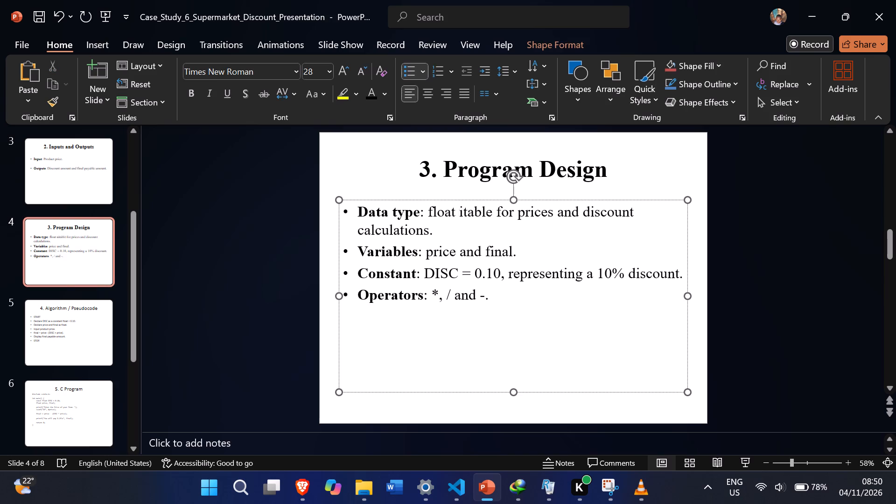
{"action": "key", "text": "Delete"}
{"action": "key", "text": "Delete"}
{"action": "key", "text": "Delete"}
{"action": "key", "text": "Delete"}
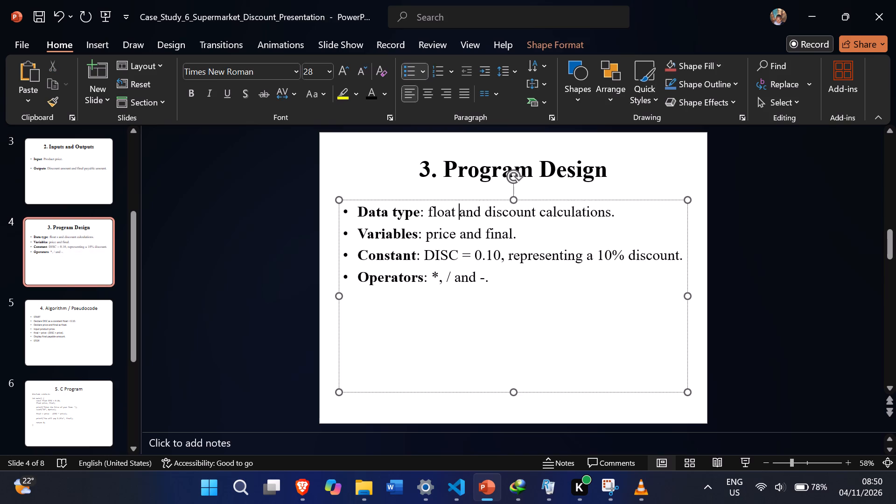
{"action": "key", "text": "Delete"}
{"action": "key", "text": "Delete"}
{"action": "key", "text": "Delete"}
{"action": "key", "text": "Delete"}
{"action": "key", "text": "Delete"}
{"action": "key", "text": "Delete"}
{"action": "key", "text": "Delete"}
{"action": "key", "text": "Delete"}
{"action": "key", "text": "Delete"}
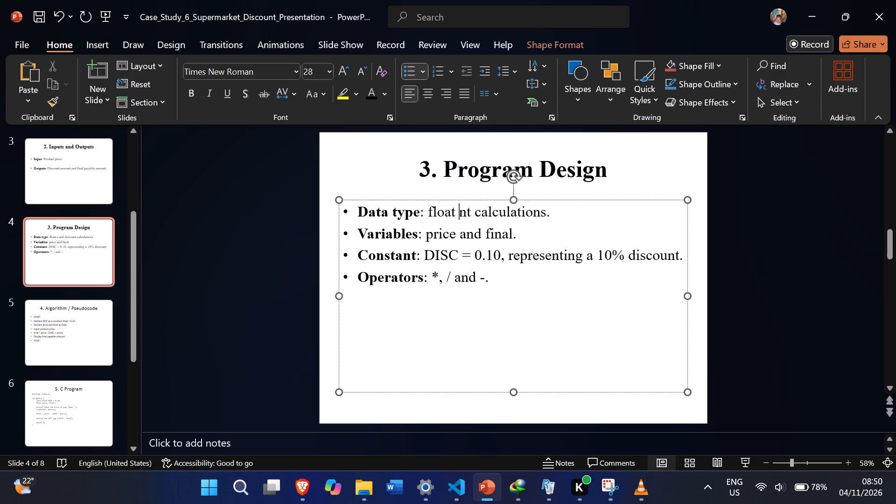
{"action": "key", "text": "Delete"}
{"action": "key", "text": "Delete"}
{"action": "key", "text": "Delete"}
{"action": "key", "text": "Delete"}
{"action": "key", "text": "Delete"}
{"action": "key", "text": "Delete"}
{"action": "key", "text": "Delete"}
{"action": "key", "text": "Delete"}
{"action": "key", "text": "Delete"}
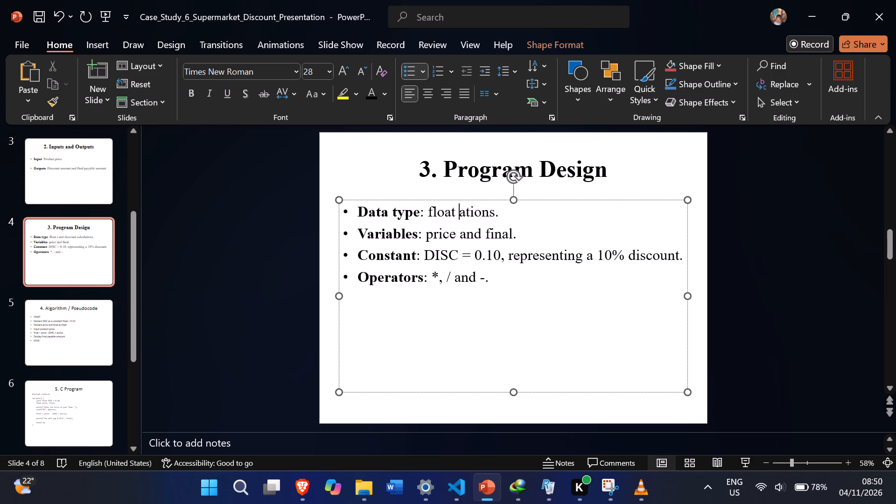
{"action": "key", "text": "Delete"}
{"action": "key", "text": "Delete"}
{"action": "key", "text": "Delete"}
{"action": "key", "text": "Delete"}
{"action": "key", "text": "Delete"}
{"action": "key", "text": "Delete"}
{"action": "key", "text": "Delete"}
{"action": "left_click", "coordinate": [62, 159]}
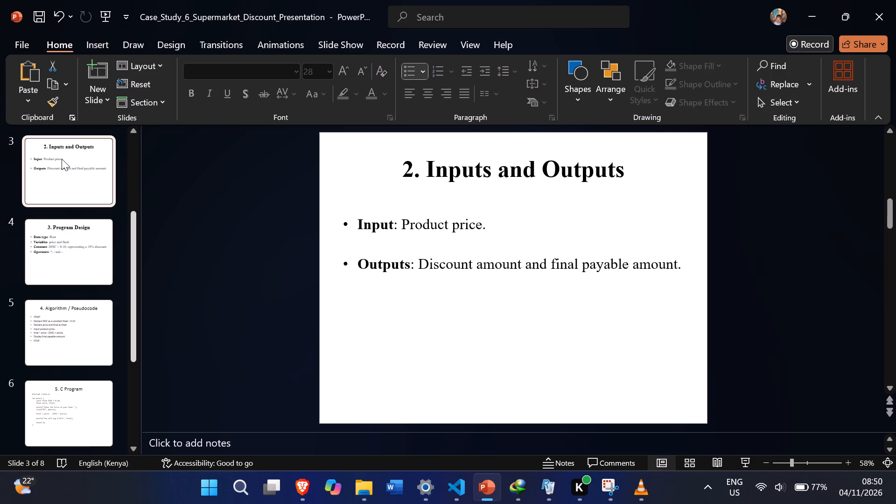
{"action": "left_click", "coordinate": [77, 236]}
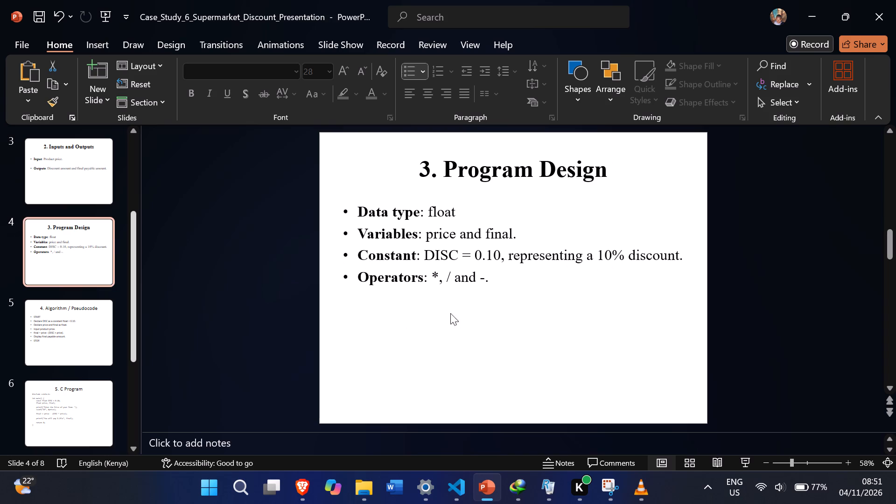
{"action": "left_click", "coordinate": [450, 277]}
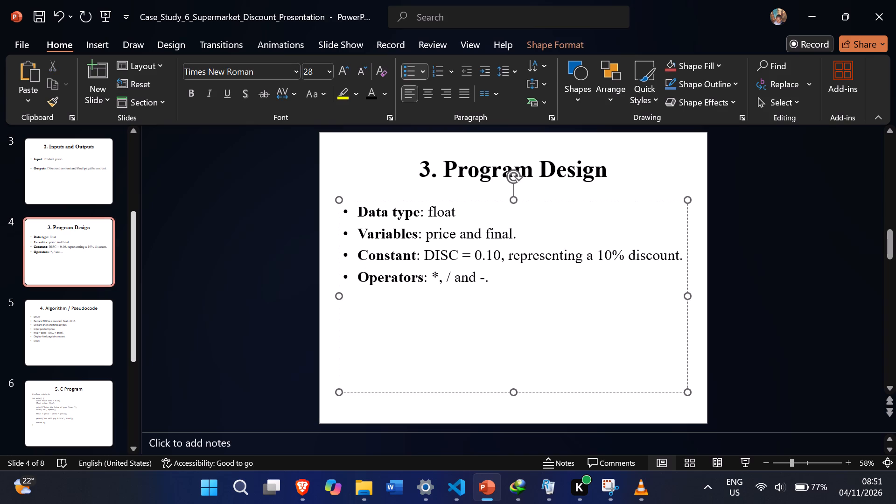
Shorten the slide 5 title to "4. Algorithm" by removing "/ Pseudocode".
{"action": "left_click", "coordinate": [74, 321]}
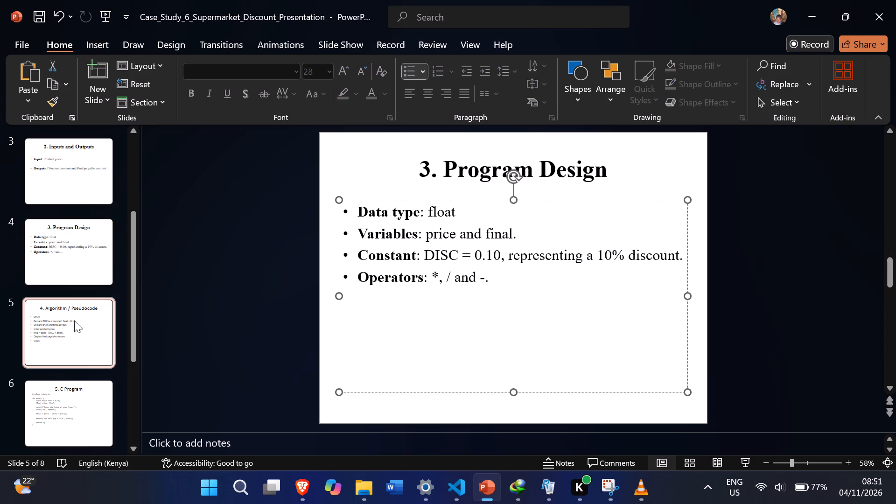
{"action": "left_click", "coordinate": [647, 169]}
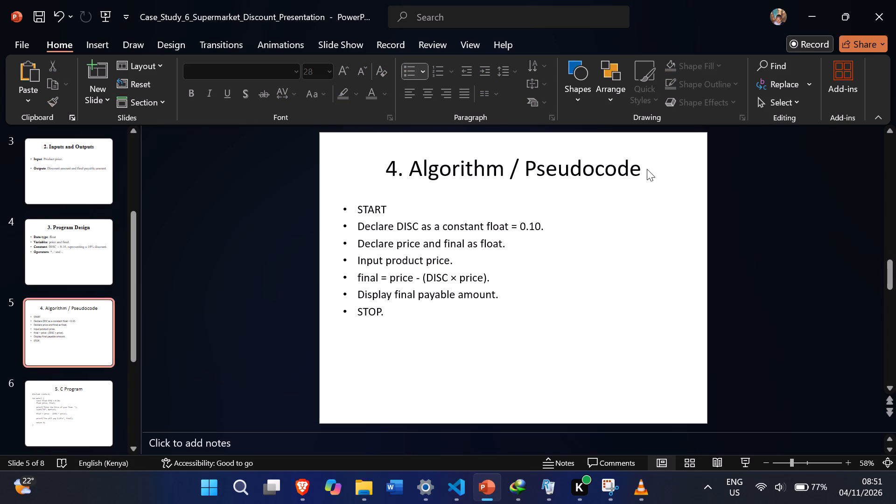
{"action": "left_click", "coordinate": [647, 169]}
{"action": "left_click_drag", "start_coordinate": [647, 169], "coordinate": [597, 174]}
{"action": "left_click", "coordinate": [597, 174]}
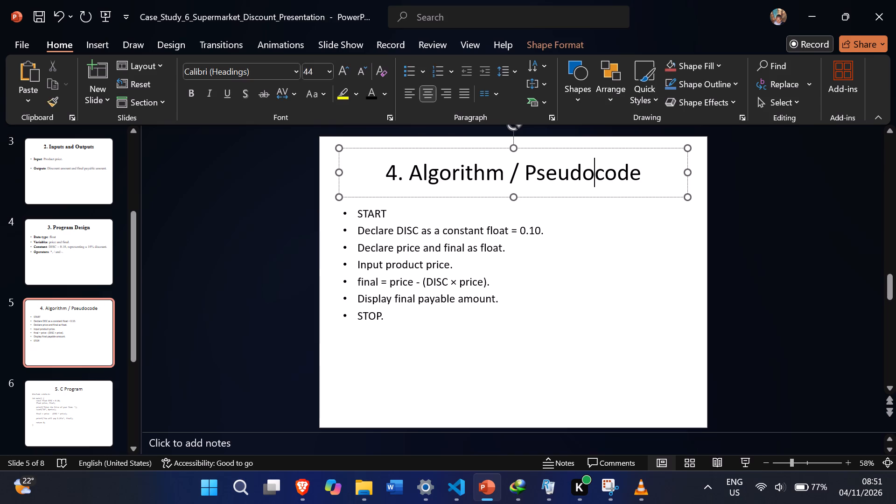
{"action": "left_click", "coordinate": [649, 175]}
{"action": "key", "text": "BackSpace"}
{"action": "key", "text": "BackSpace"}
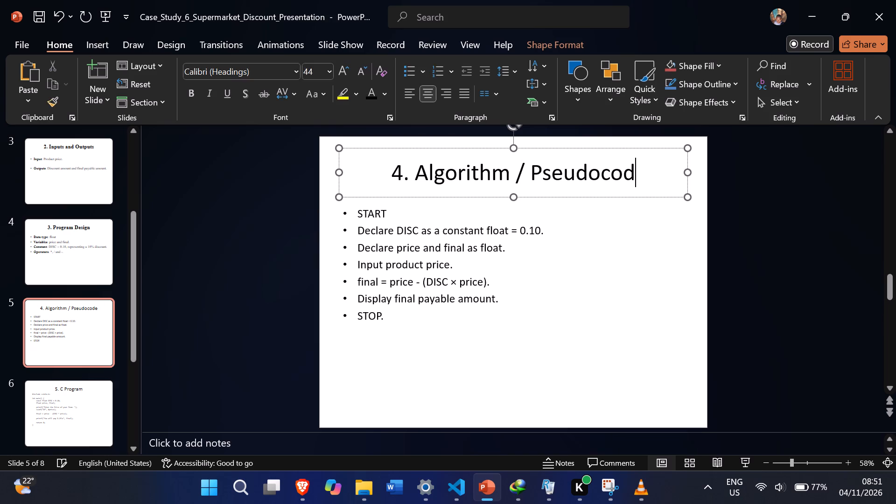
{"action": "key", "text": "BackSpace"}
{"action": "key", "text": "BackSpace"}
{"action": "key", "text": "BackSpace"}
{"action": "key", "text": "BackSpace"}
{"action": "key", "text": "BackSpace"}
{"action": "key", "text": "BackSpace"}
{"action": "key", "text": "BackSpace"}
{"action": "key", "text": "BackSpace"}
{"action": "key", "text": "BackSpace"}
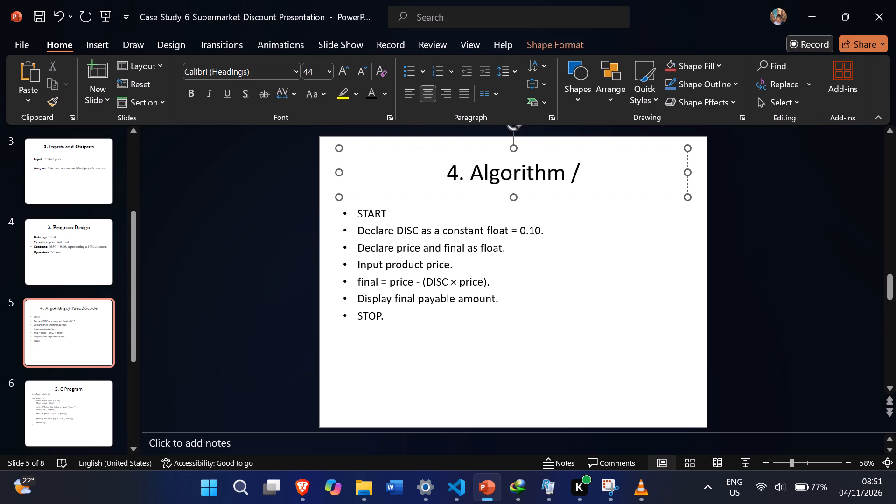
{"action": "key", "text": "BackSpace"}
Make the slide 5 title bold and set its font to Times New Roman.
{"action": "key", "text": "ctrl+a"}
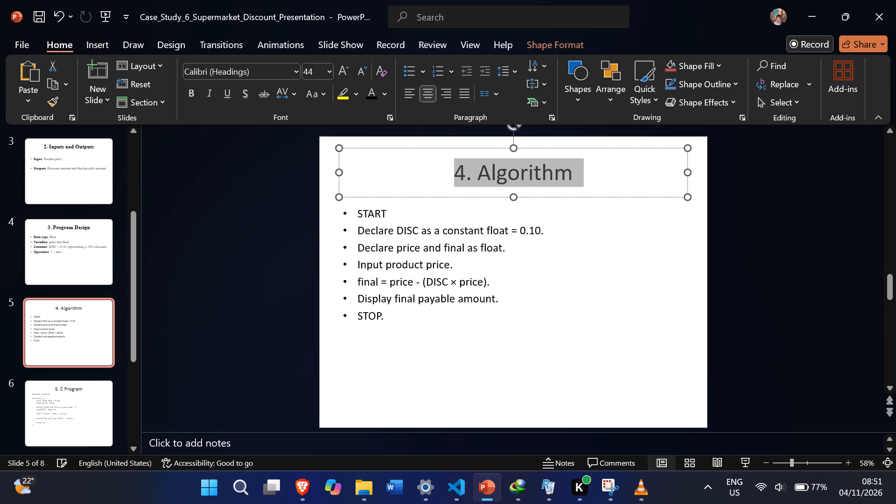
{"action": "key", "text": "ctrl+b"}
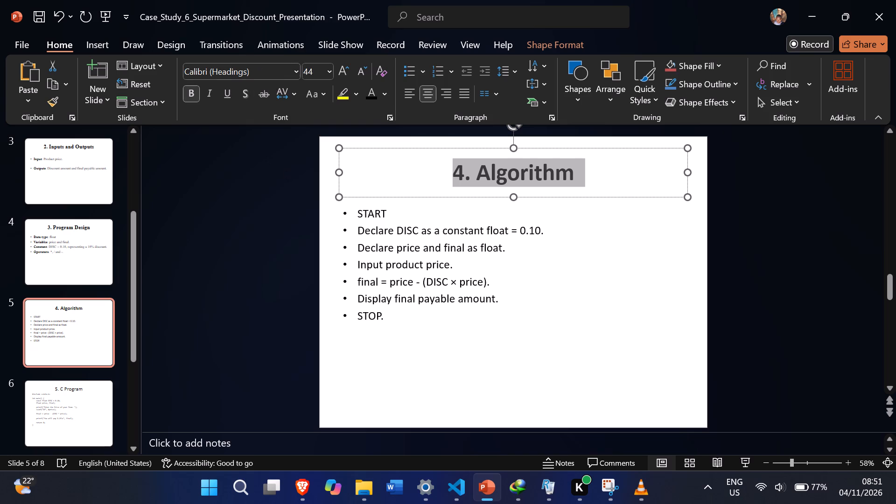
{"action": "left_click", "coordinate": [274, 70]}
{"action": "type", "text": "ti"}
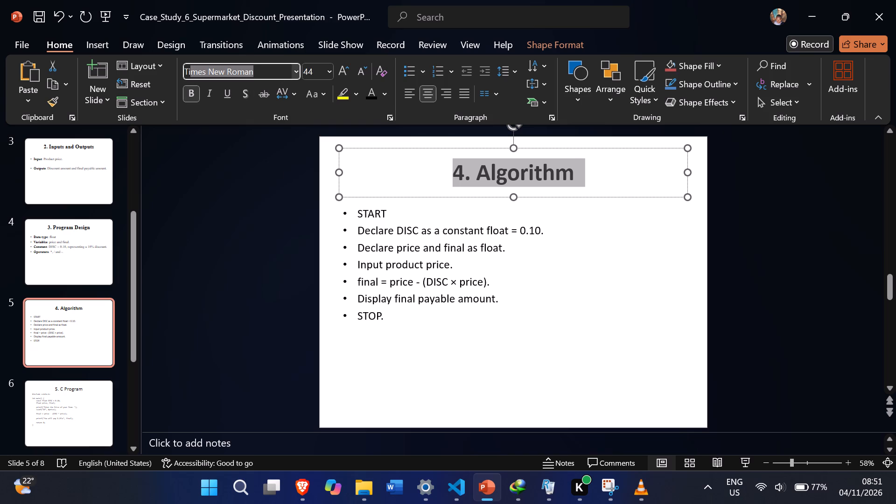
{"action": "key", "text": "Return"}
Set all the bulleted algorithm text on slide 5 to size 28 in Times New Roman.
{"action": "left_click", "coordinate": [476, 250]}
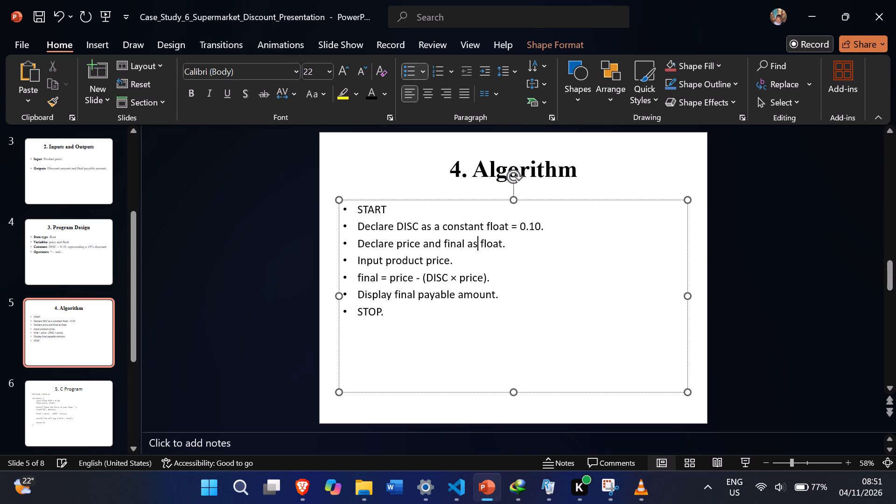
{"action": "key", "text": "ctrl+a"}
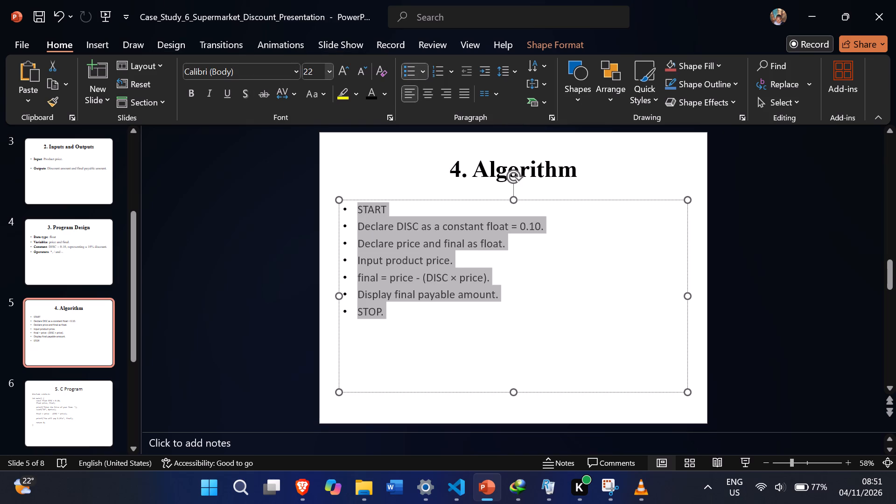
{"action": "left_click", "coordinate": [316, 68]}
{"action": "type", "text": "28"}
{"action": "key", "text": "Return"}
{"action": "left_click", "coordinate": [245, 63]}
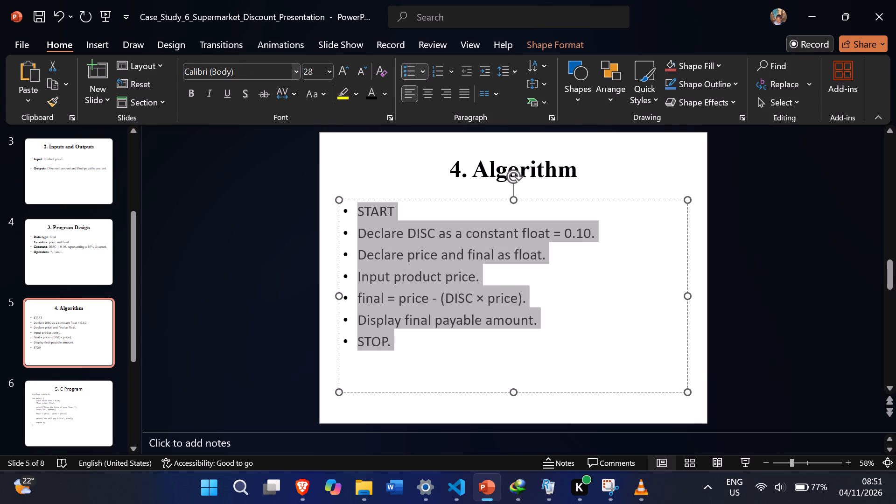
{"action": "left_click", "coordinate": [247, 68]}
{"action": "type", "text": "ti"}
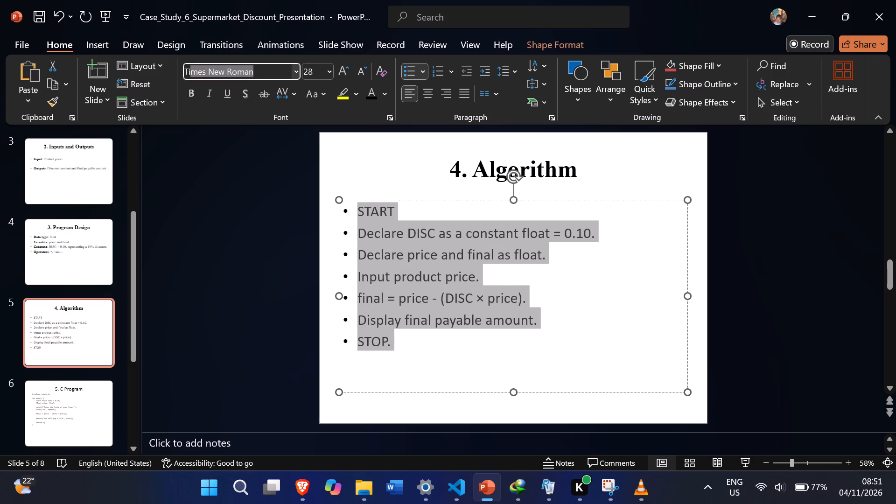
{"action": "key", "text": "Return"}
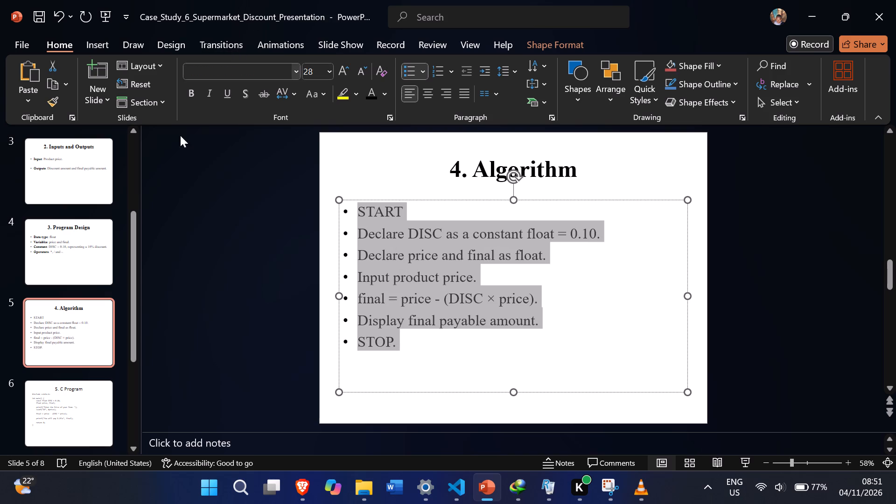
{"action": "left_click", "coordinate": [592, 310]}
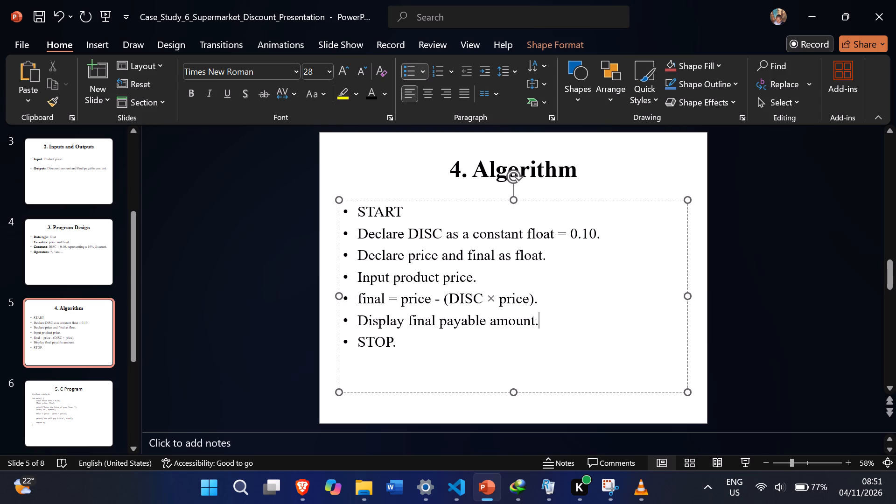
Set the "5. C Program" title on slide 6 to Times New Roman and make it bold.
{"action": "left_click", "coordinate": [78, 402]}
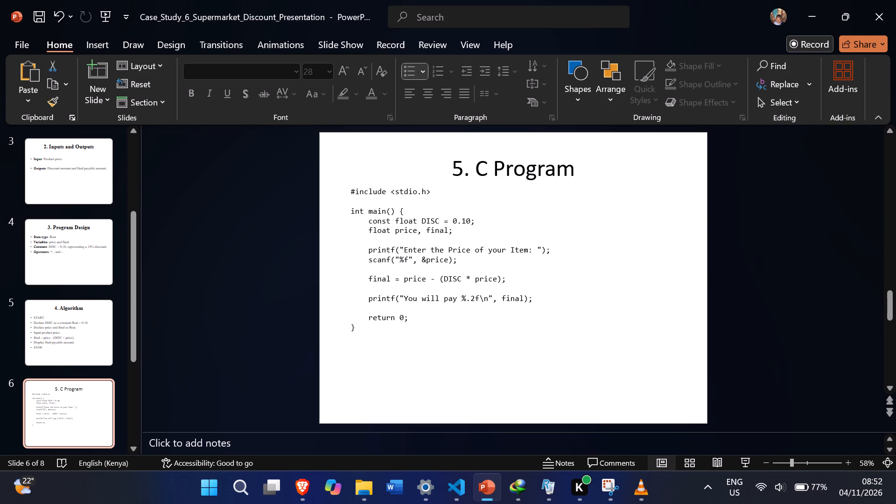
{"action": "left_click", "coordinate": [525, 177]}
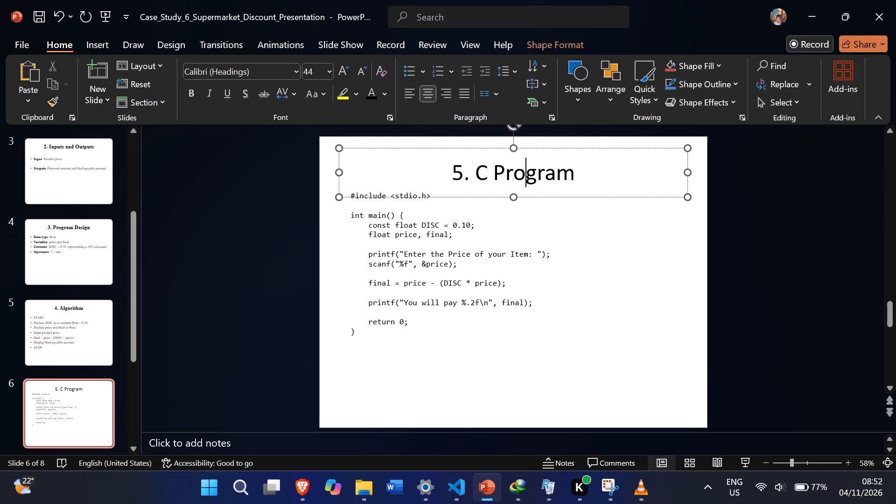
{"action": "key", "text": "ctrl+a"}
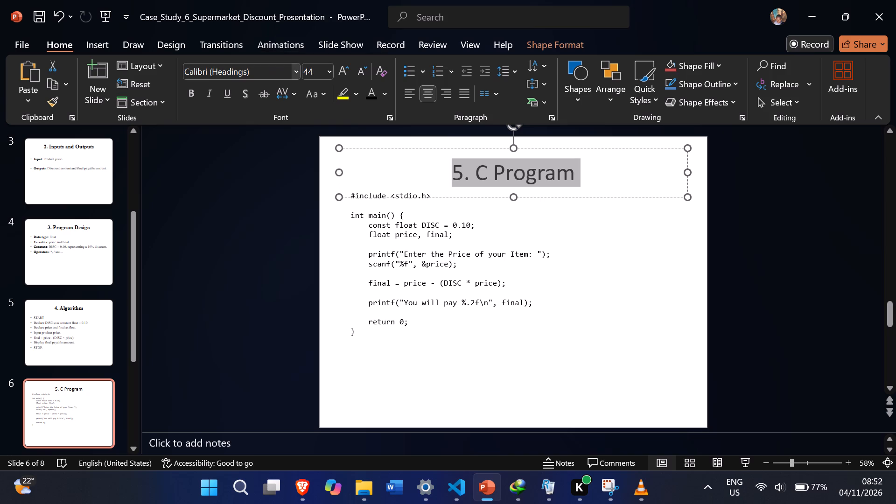
{"action": "left_click", "coordinate": [270, 69]}
{"action": "type", "text": "ti"}
{"action": "key", "text": "Return"}
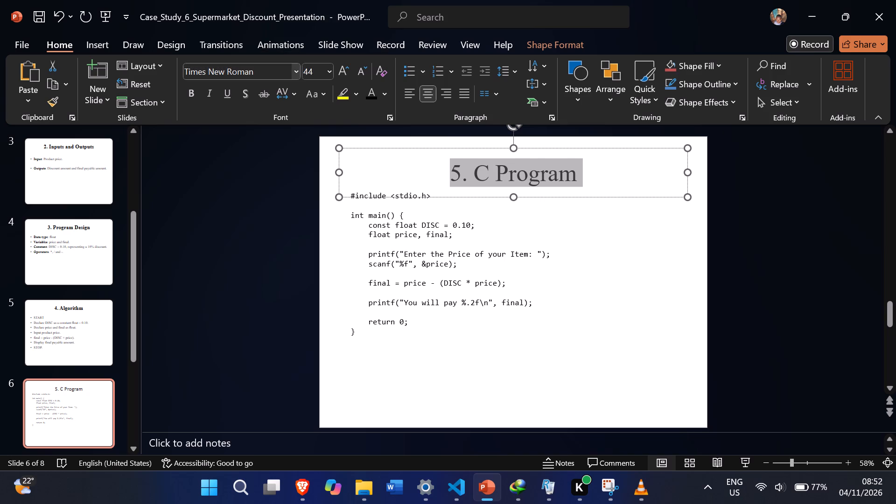
{"action": "key", "text": "ctrl+b"}
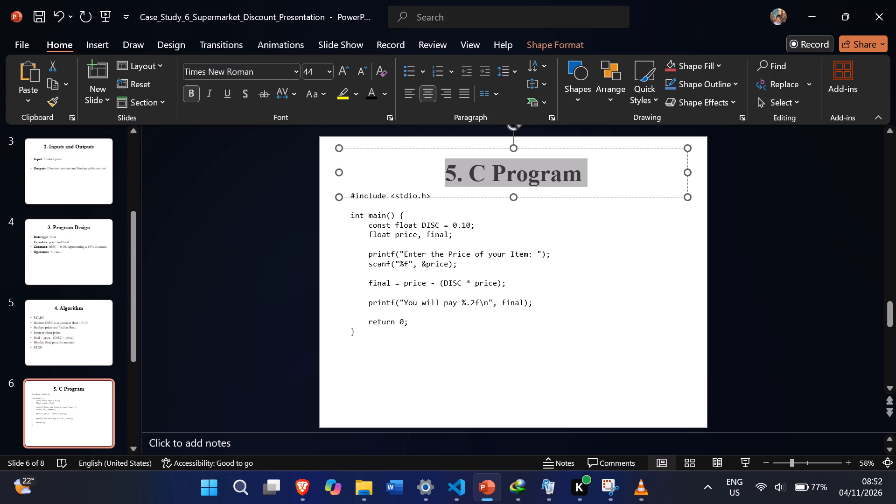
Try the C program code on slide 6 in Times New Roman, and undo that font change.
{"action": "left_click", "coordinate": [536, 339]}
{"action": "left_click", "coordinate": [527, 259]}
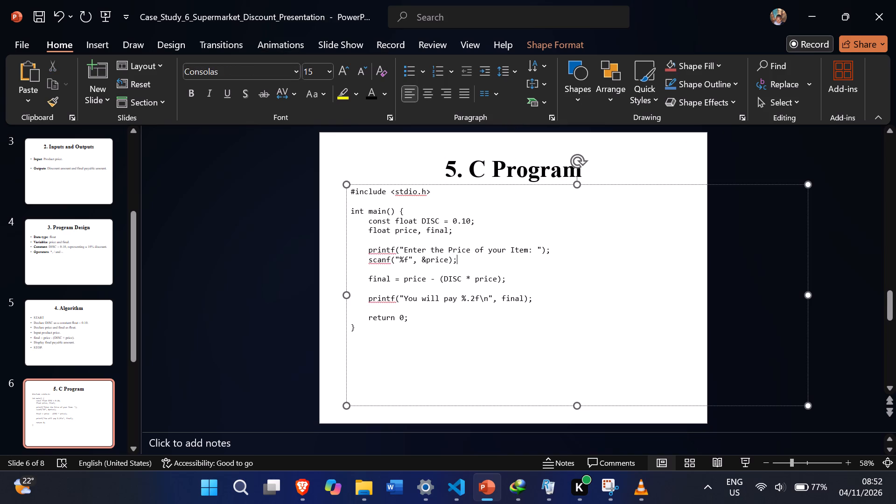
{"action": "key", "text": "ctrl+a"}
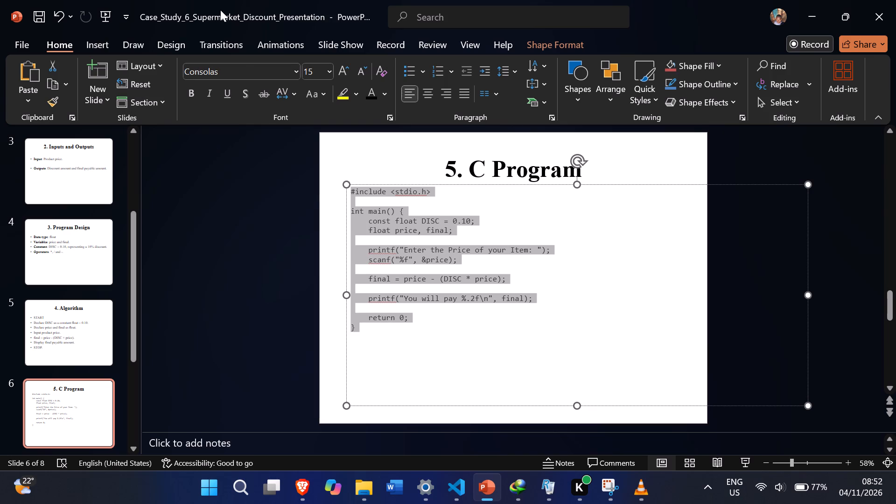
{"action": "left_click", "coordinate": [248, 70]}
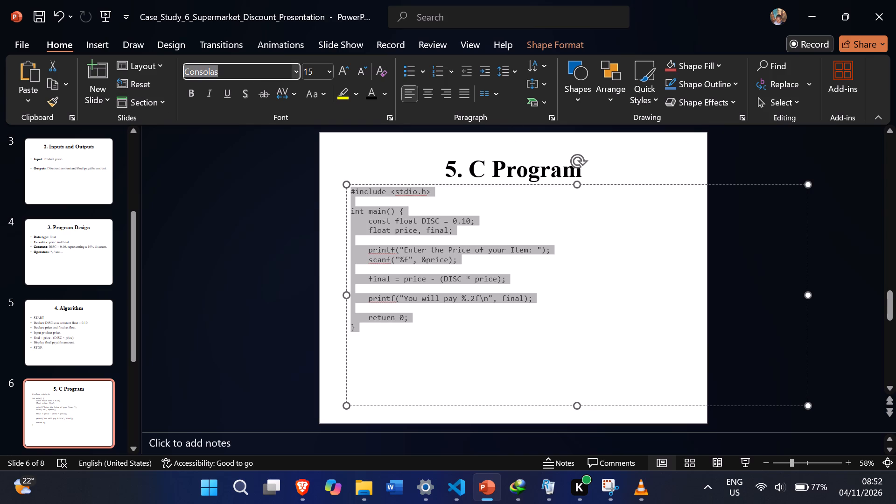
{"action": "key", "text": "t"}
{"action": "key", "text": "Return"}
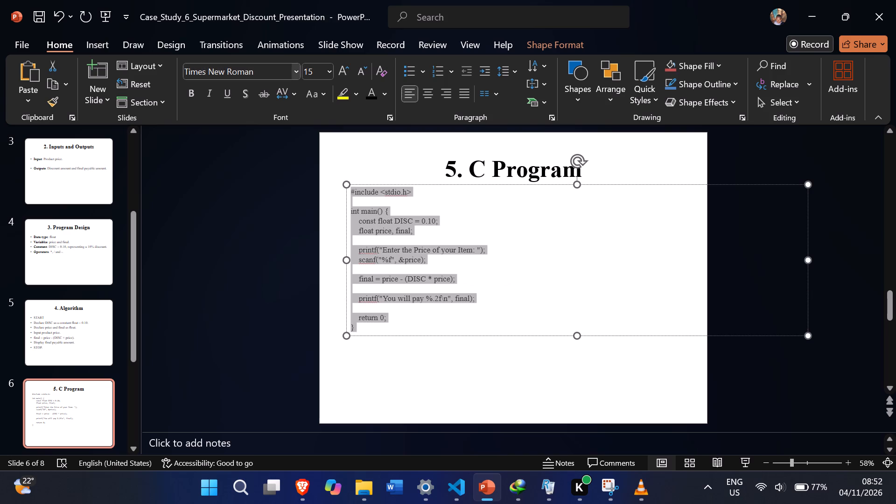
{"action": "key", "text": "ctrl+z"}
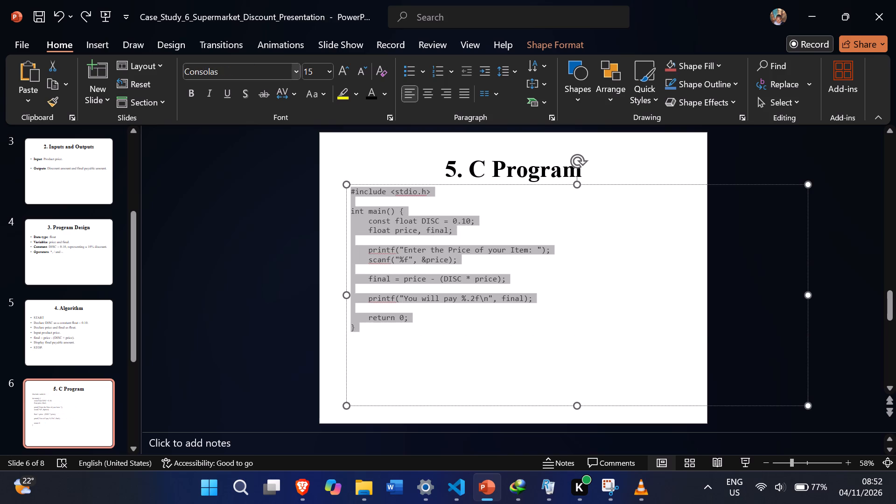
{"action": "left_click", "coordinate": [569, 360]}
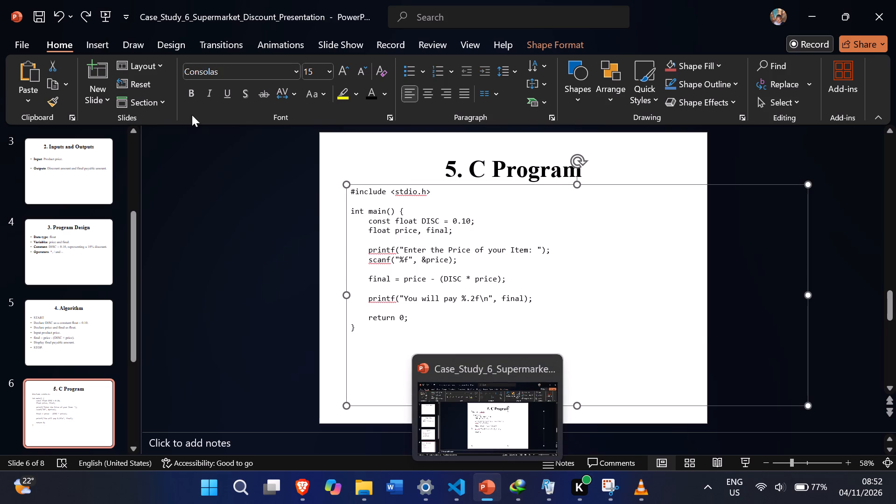
Open the recent Case Study 1 presentation and go to its "5. C Program" slide.
{"action": "left_click", "coordinate": [22, 42]}
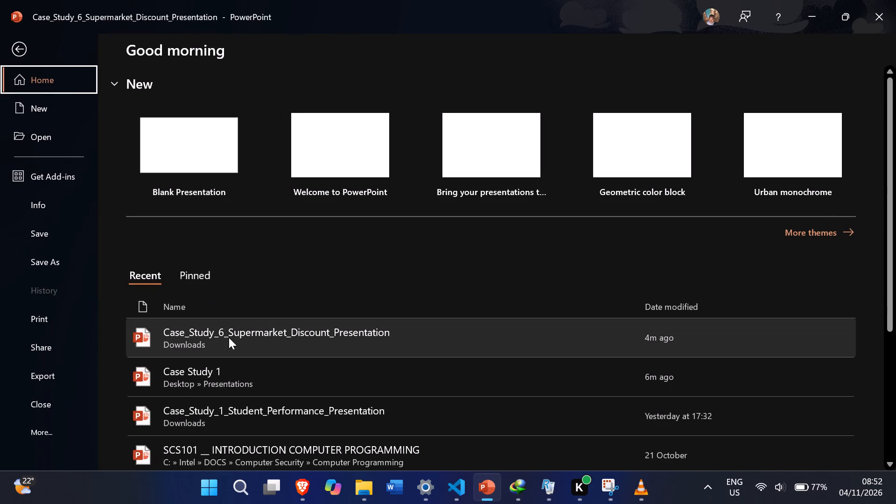
{"action": "scroll", "coordinate": [345, 243], "scroll_direction": "down", "scroll_amount": 2}
{"action": "left_click", "coordinate": [343, 327]}
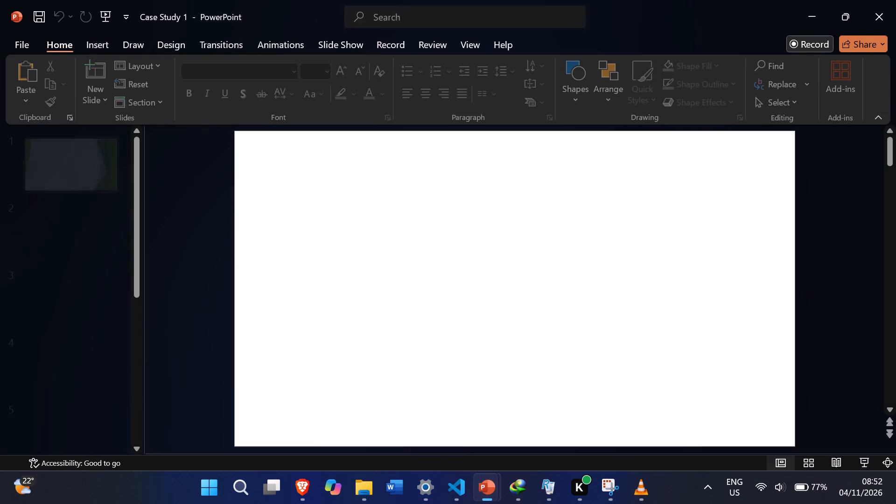
{"action": "scroll", "coordinate": [53, 249], "scroll_direction": "down", "scroll_amount": 3}
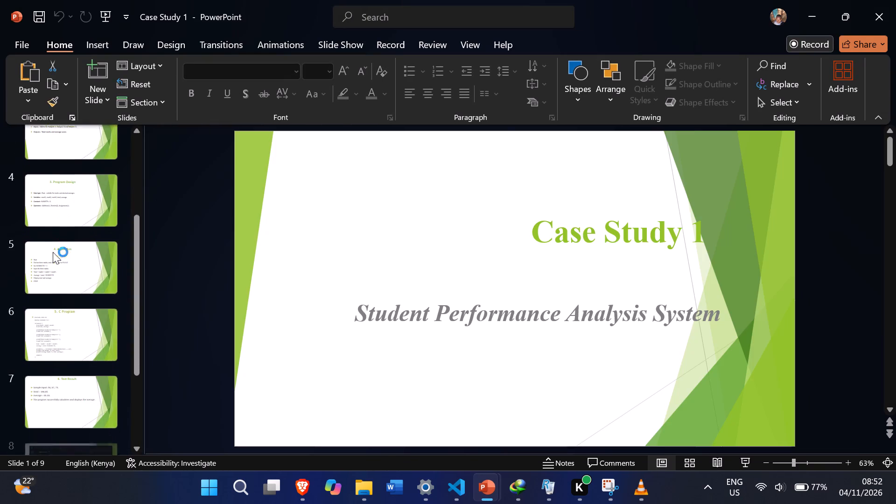
{"action": "scroll", "coordinate": [77, 331], "scroll_direction": "down", "scroll_amount": 1}
{"action": "left_click", "coordinate": [96, 287]}
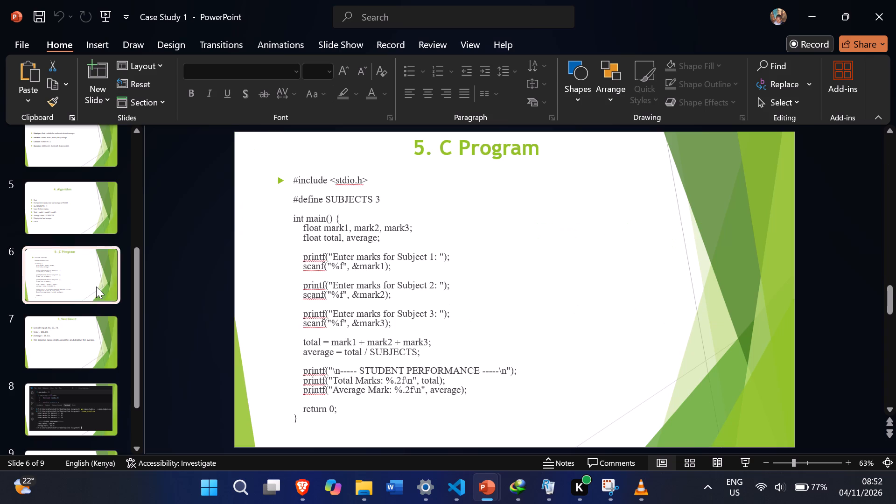
Change the font of all the C program code on slide 6 of Case Study 1 to Consolas.
{"action": "left_click", "coordinate": [467, 316]}
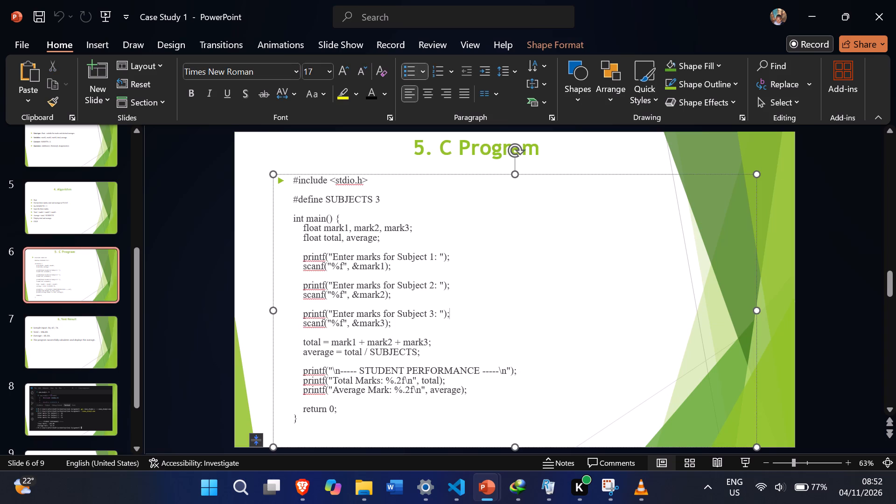
{"action": "left_click", "coordinate": [329, 246]}
{"action": "key", "text": "ctrl+a"}
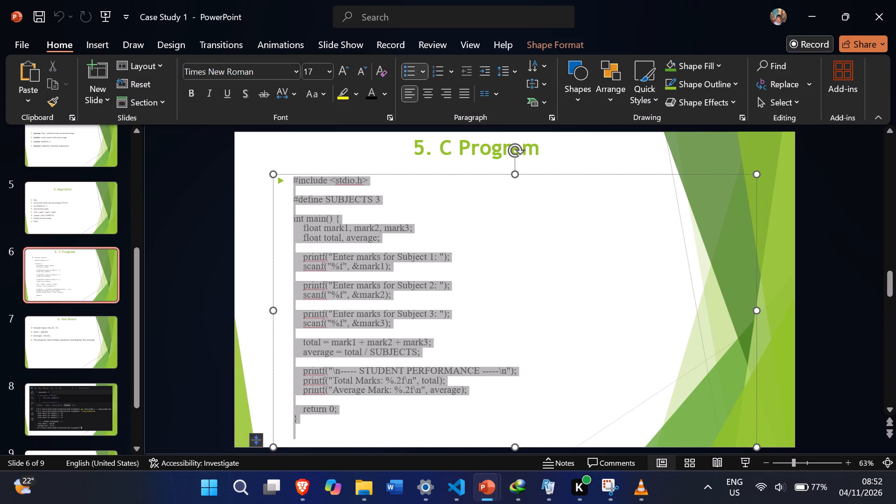
{"action": "left_click", "coordinate": [282, 71]}
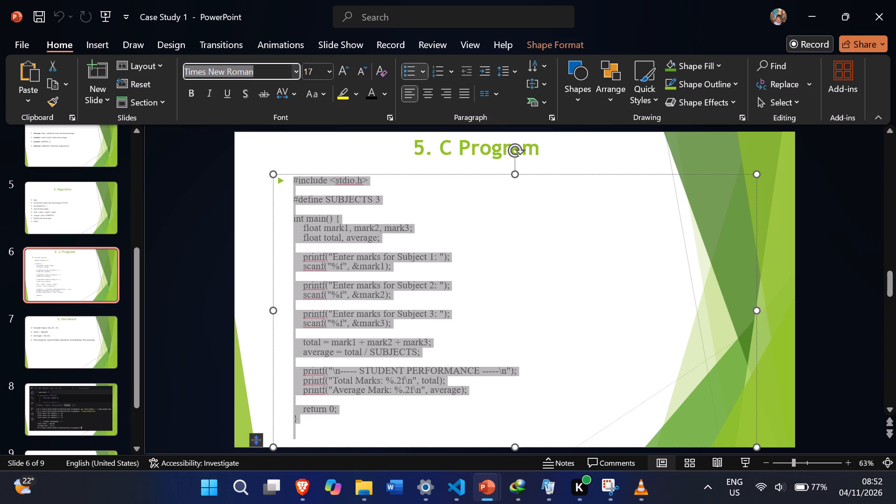
{"action": "type", "text": "con"}
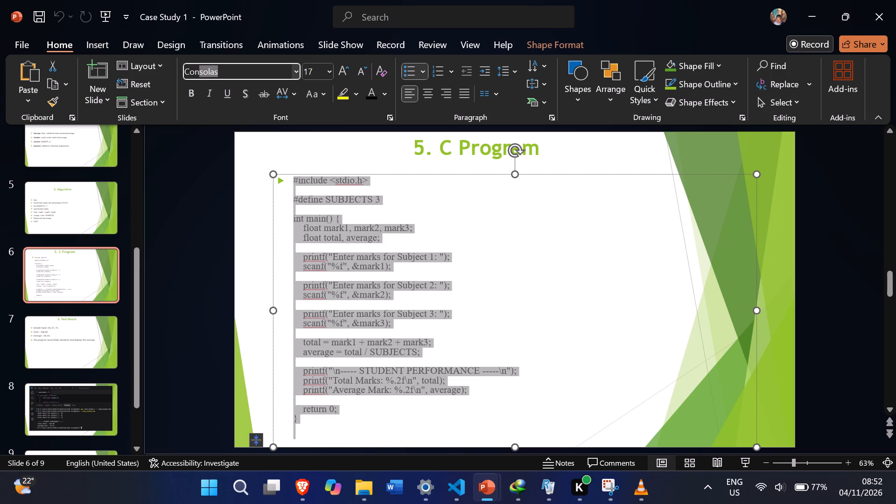
{"action": "key", "text": "Return"}
{"action": "left_click", "coordinate": [654, 304]}
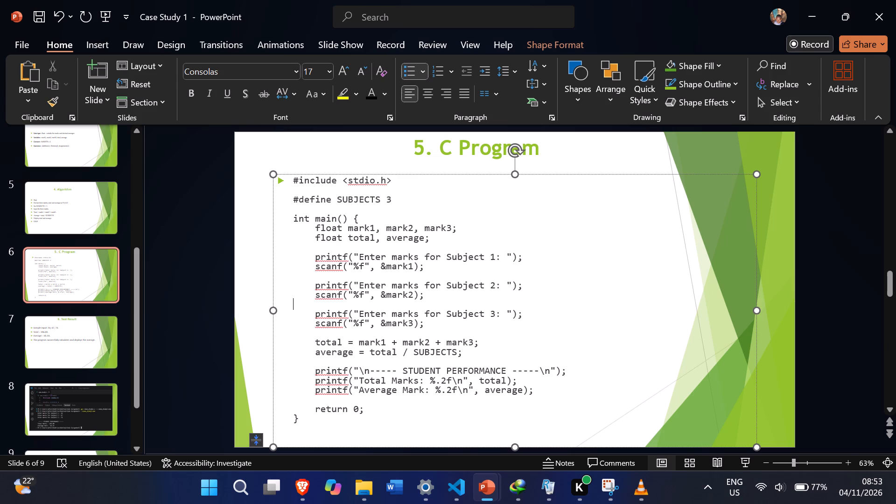
Save the Case Study 1 presentation.
{"action": "scroll", "coordinate": [412, 287], "scroll_direction": "down", "scroll_amount": 1}
{"action": "scroll", "coordinate": [412, 287], "scroll_direction": "up", "scroll_amount": 3}
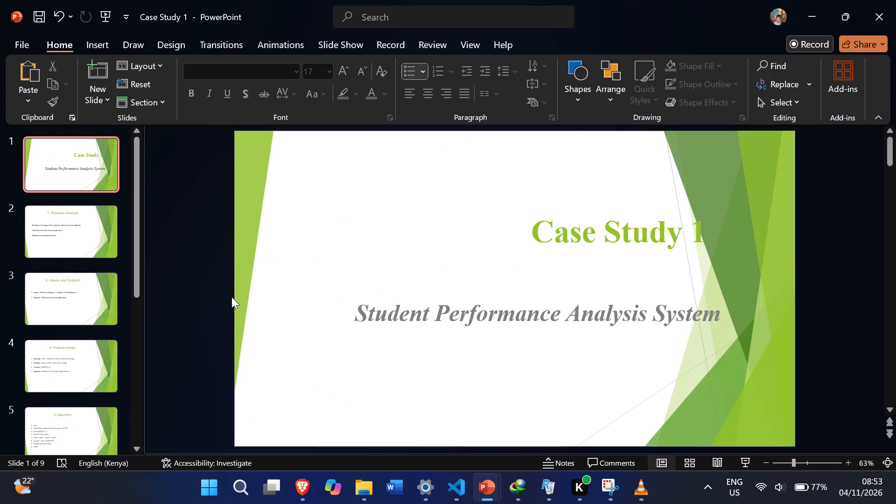
{"action": "left_click", "coordinate": [41, 13]}
Bring up the list of recent presentations.
{"action": "left_click", "coordinate": [21, 42]}
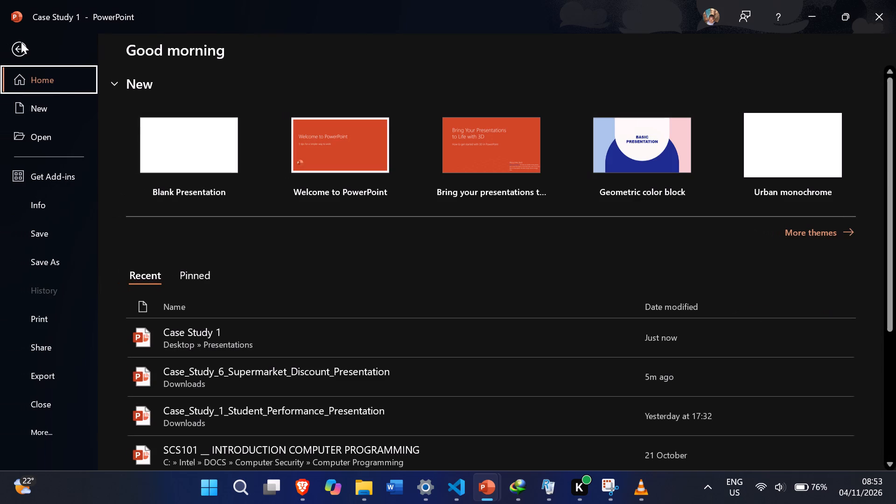
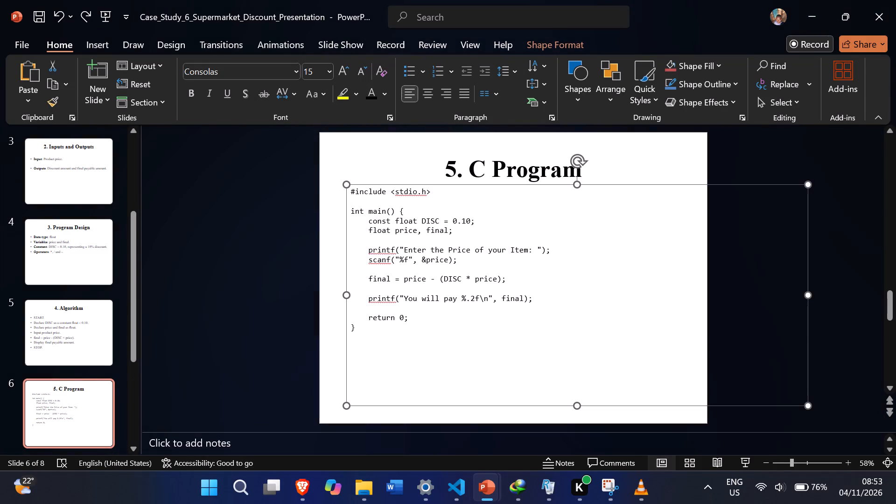
Go to slide 7, "6. Test Result".
{"action": "left_click", "coordinate": [475, 310]}
{"action": "left_click", "coordinate": [348, 160]}
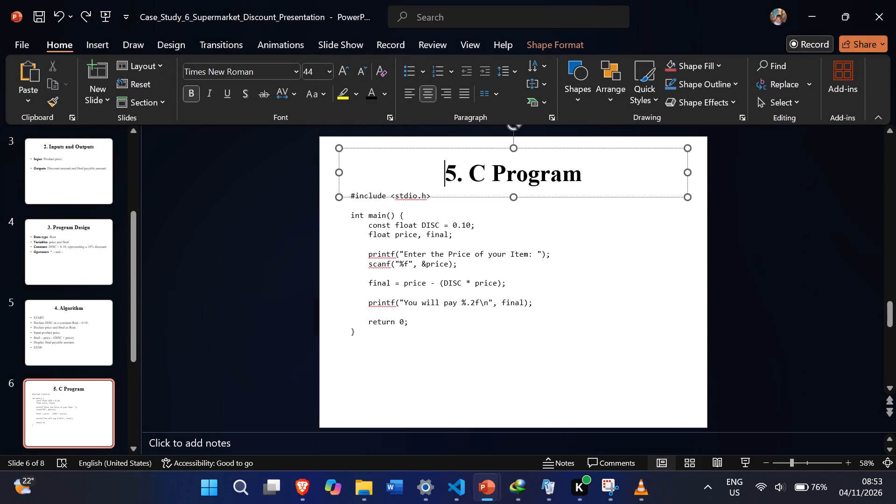
{"action": "scroll", "coordinate": [80, 373], "scroll_direction": "down", "scroll_amount": 3}
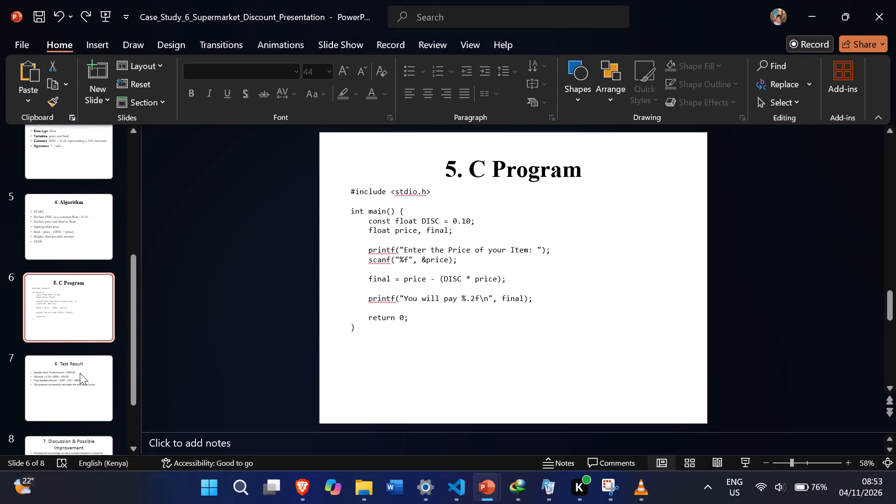
{"action": "left_click", "coordinate": [77, 348]}
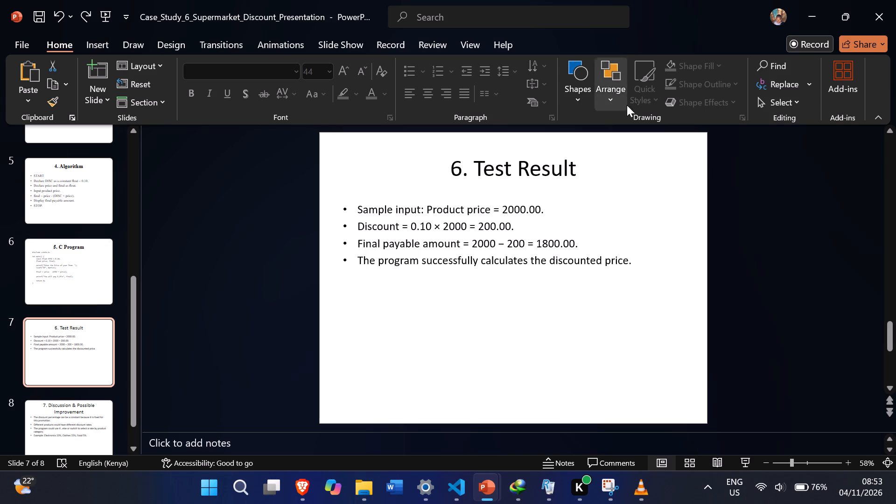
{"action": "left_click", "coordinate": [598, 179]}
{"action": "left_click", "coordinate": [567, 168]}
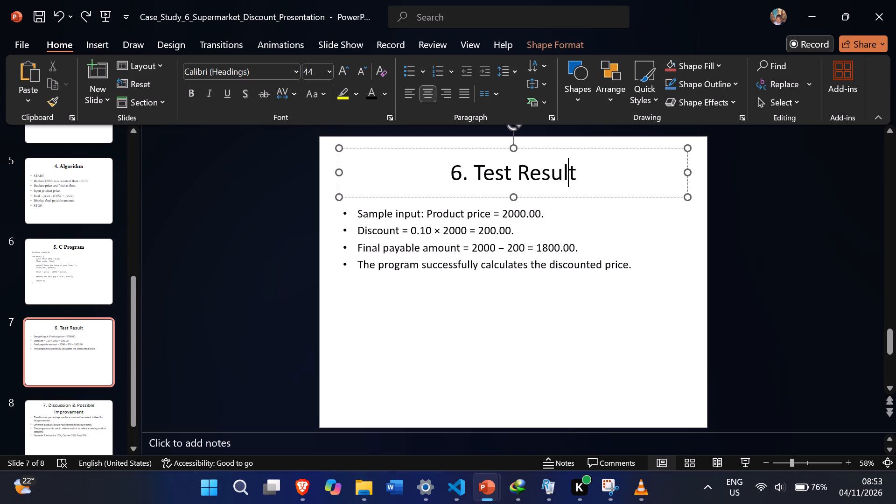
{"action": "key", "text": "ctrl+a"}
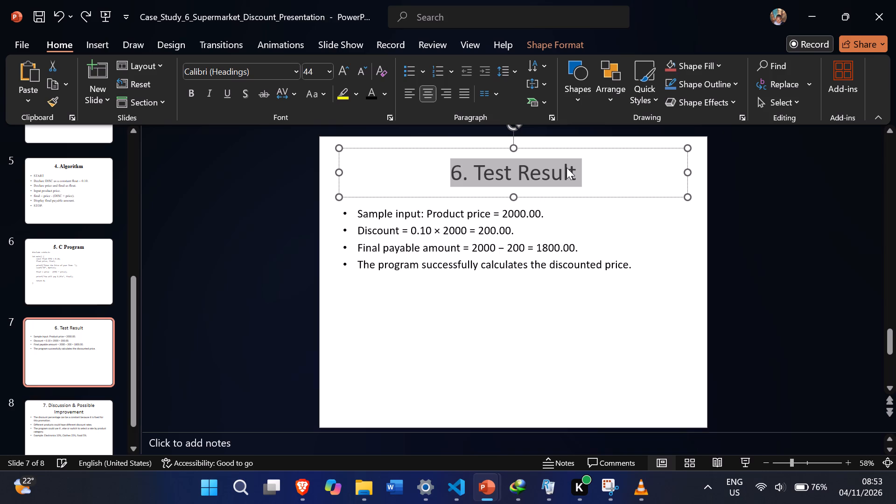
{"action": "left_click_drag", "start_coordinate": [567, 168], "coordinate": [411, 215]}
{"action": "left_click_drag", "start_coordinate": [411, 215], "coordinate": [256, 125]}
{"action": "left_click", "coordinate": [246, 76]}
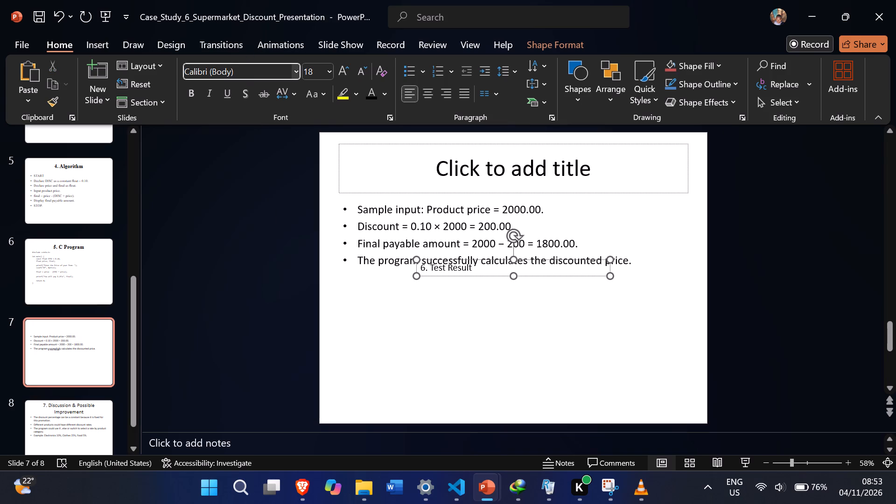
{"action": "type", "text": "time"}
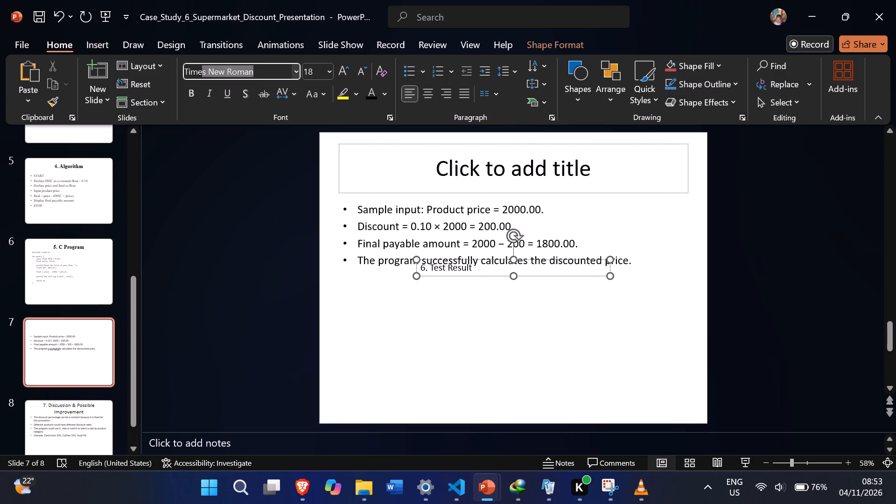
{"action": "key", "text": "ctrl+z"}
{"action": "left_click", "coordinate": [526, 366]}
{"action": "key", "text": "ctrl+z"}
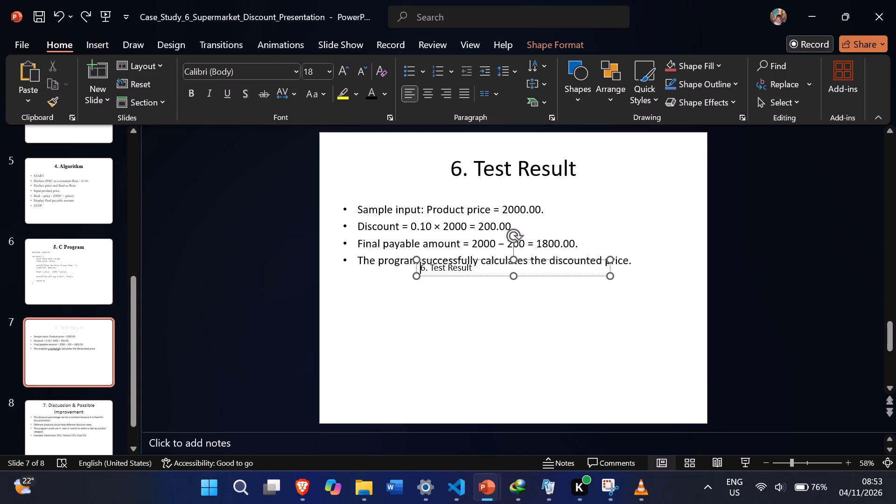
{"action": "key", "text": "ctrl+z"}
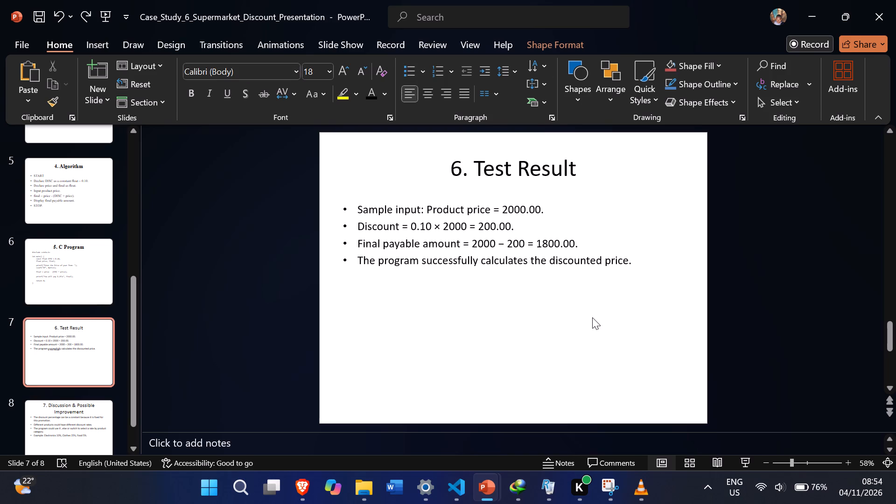
Change the "6. Test Result" slide title to Times New Roman and make it bold.
{"action": "left_click", "coordinate": [520, 173]}
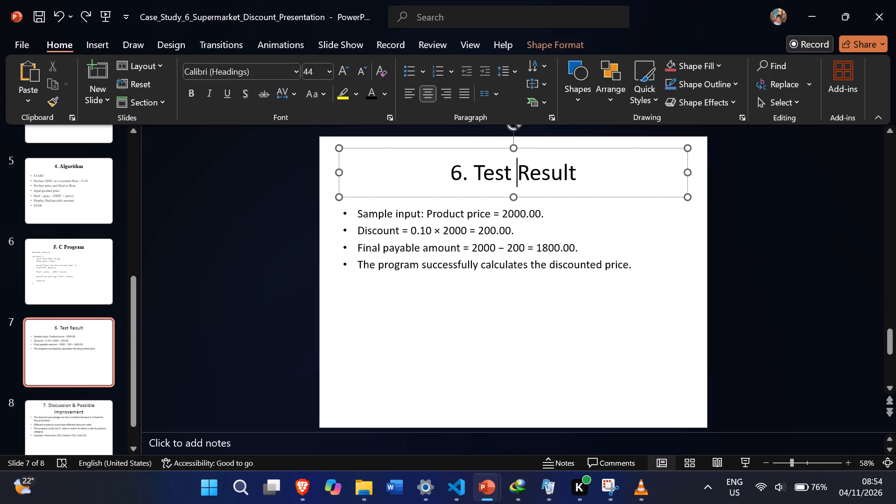
{"action": "key", "text": "ctrl+a"}
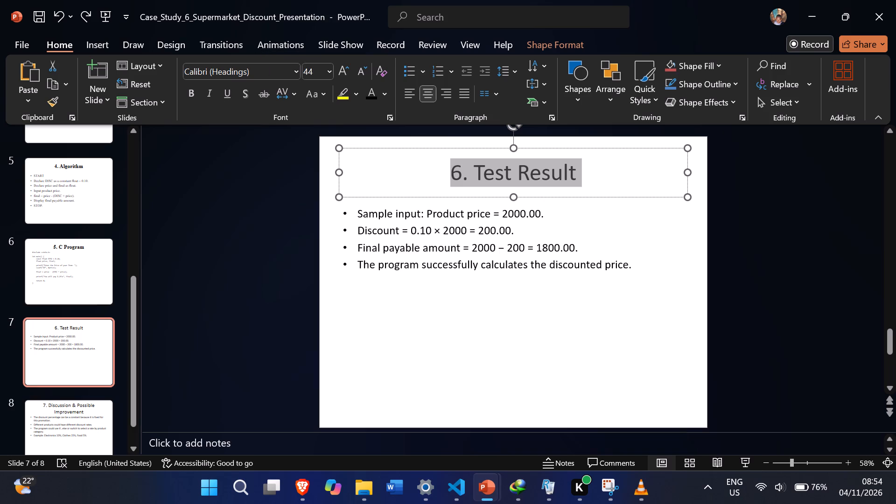
{"action": "left_click", "coordinate": [267, 71]}
{"action": "type", "text": "ti"}
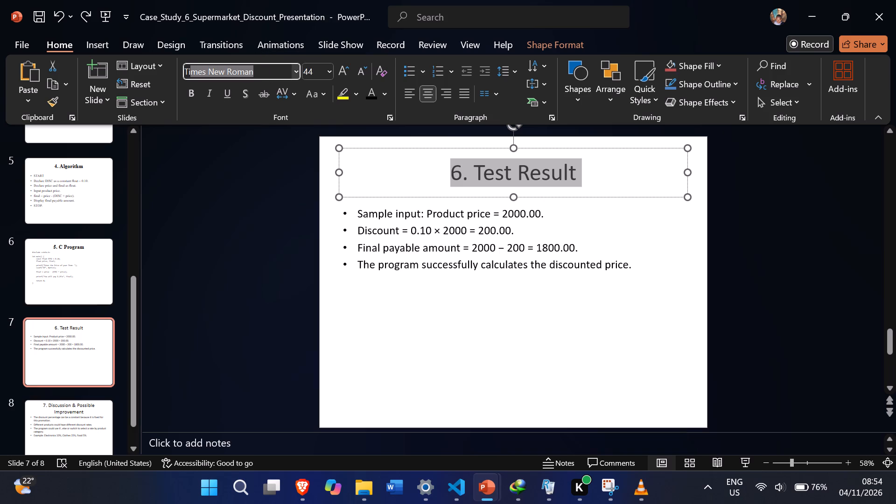
{"action": "key", "text": "Return"}
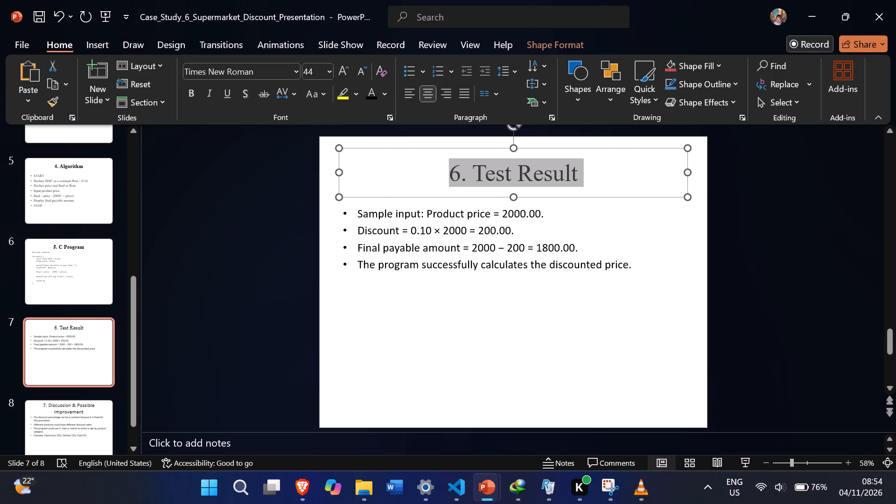
{"action": "key", "text": "ctrl+b"}
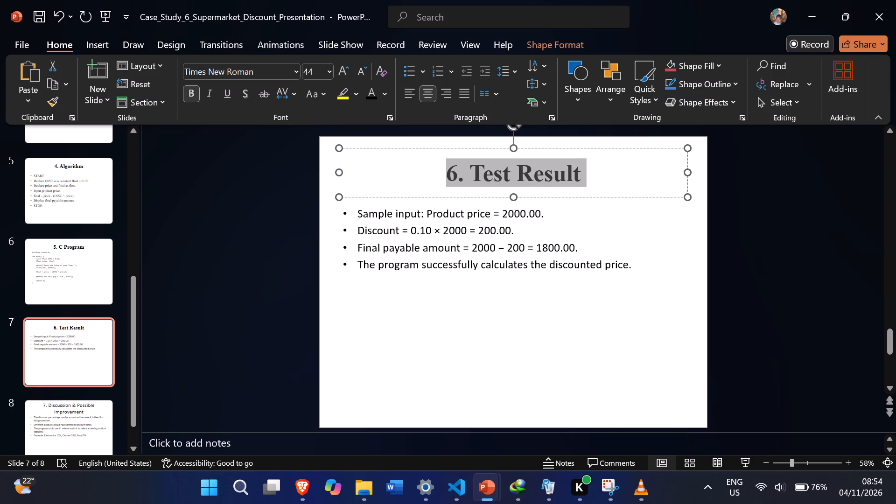
Set all the bullet text on the "6. Test Result" slide to Times New Roman, size 28.
{"action": "left_click", "coordinate": [441, 226]}
{"action": "key", "text": "ctrl+a"}
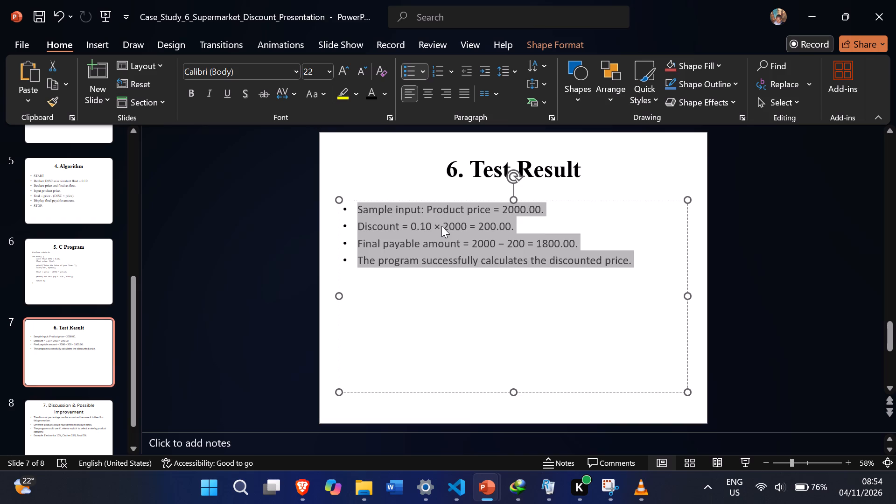
{"action": "left_click", "coordinate": [253, 66]}
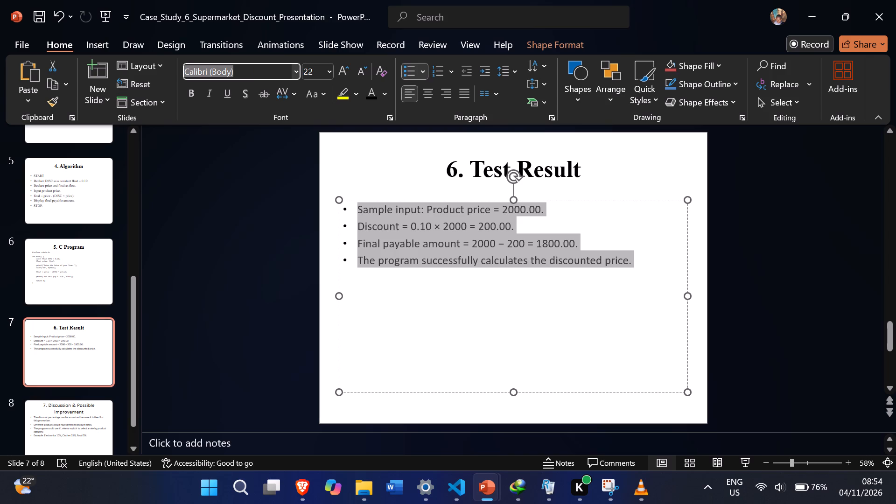
{"action": "type", "text": "time"}
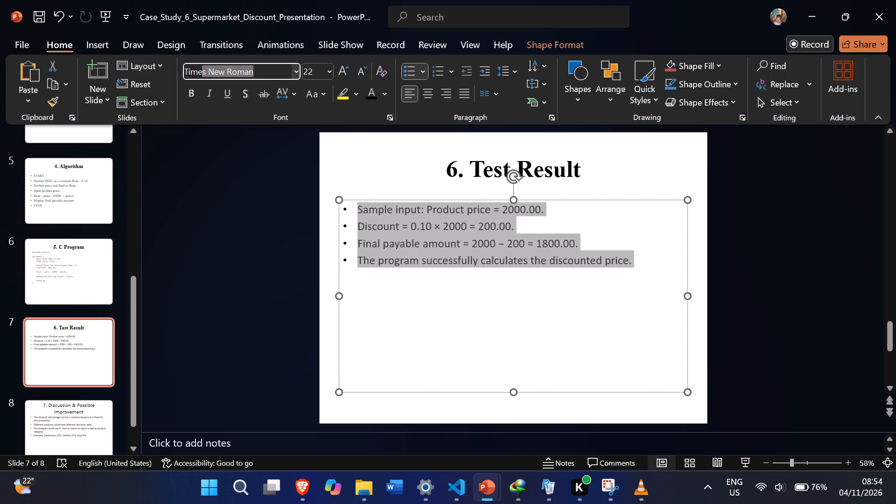
{"action": "key", "text": "Return"}
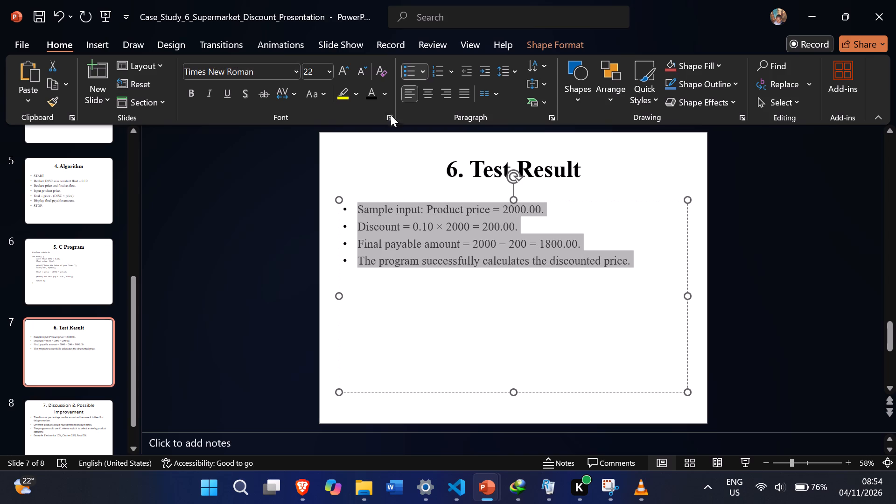
{"action": "left_click", "coordinate": [312, 71]}
{"action": "type", "text": "28"}
{"action": "key", "text": "Return"}
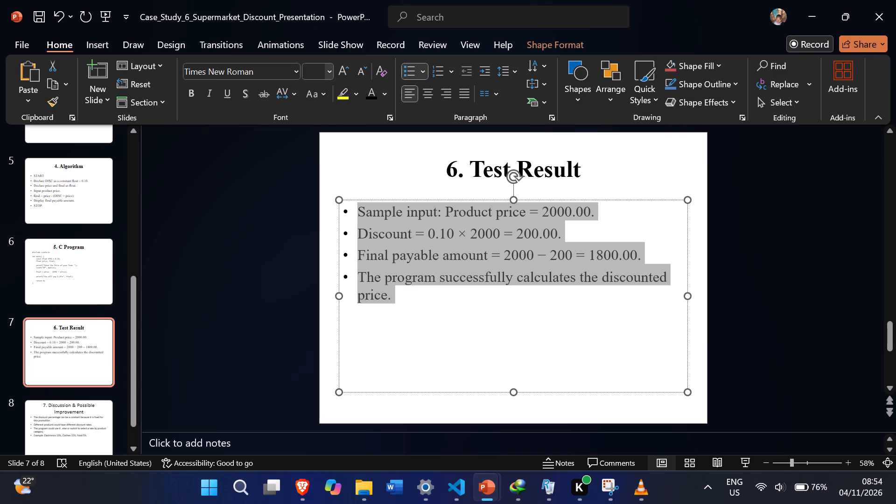
Increase the line spacing of all the bullets on the "6. Test Result" slide to about 1.5 lines.
{"action": "left_click", "coordinate": [492, 334]}
{"action": "key", "text": "ctrl+a"}
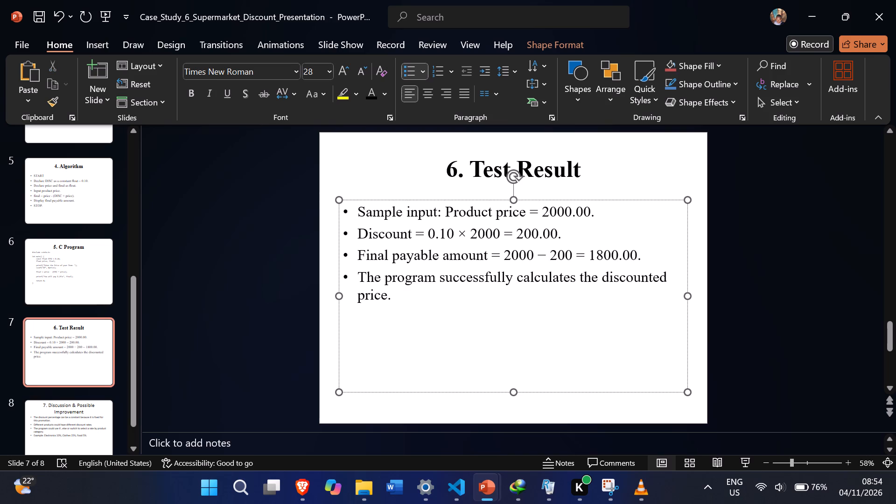
{"action": "left_click", "coordinate": [511, 73]}
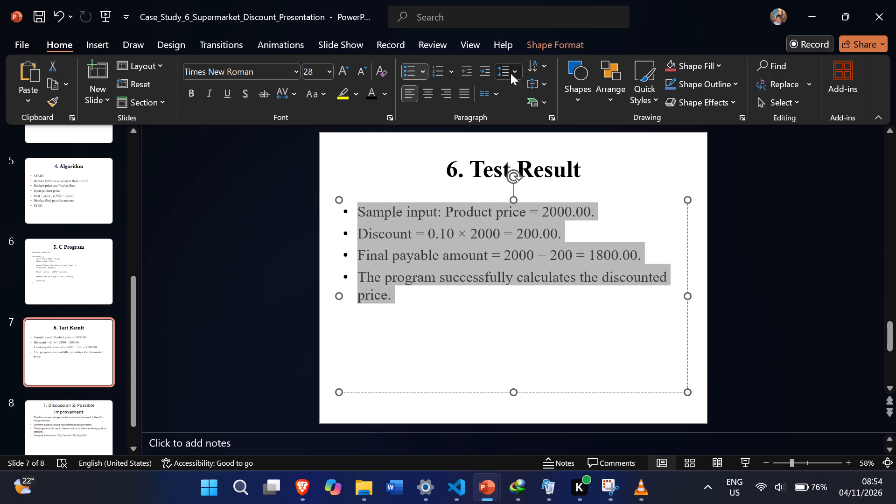
{"action": "left_click", "coordinate": [525, 112]}
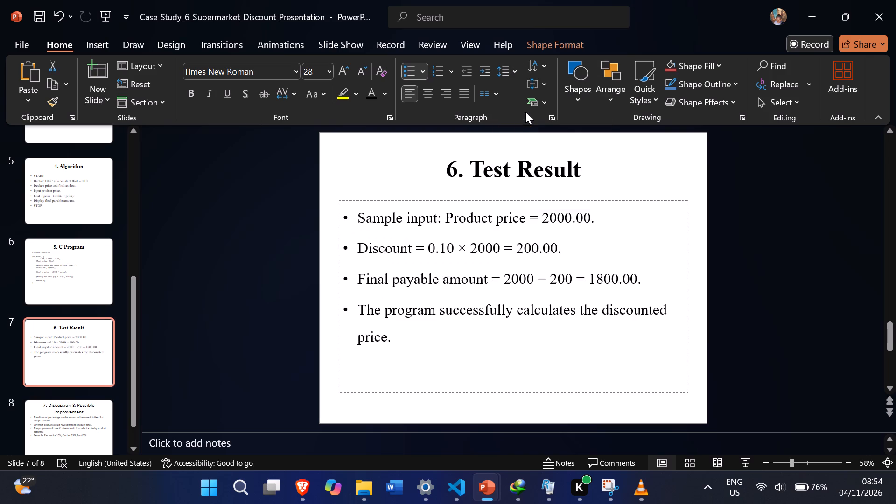
{"action": "left_click", "coordinate": [285, 230]}
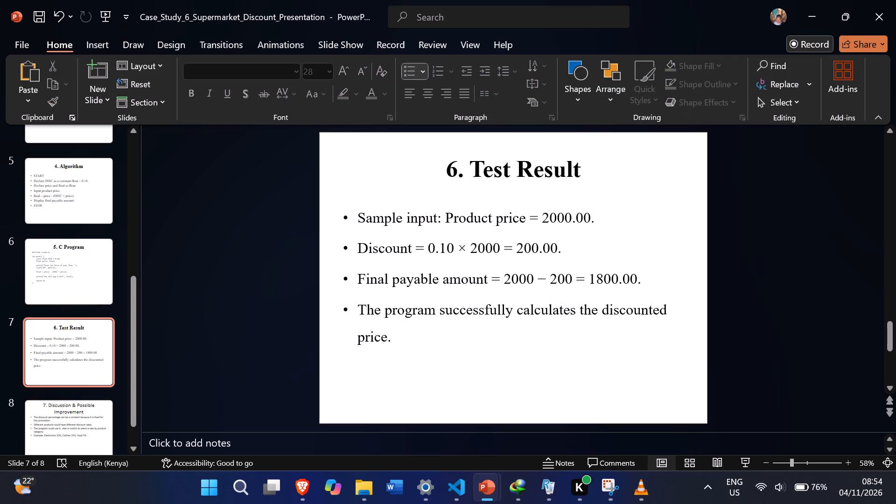
Change the title of slide 8, "7. Discussion & Possible Improvement", to Times New Roman and make it bold.
{"action": "left_click", "coordinate": [72, 427]}
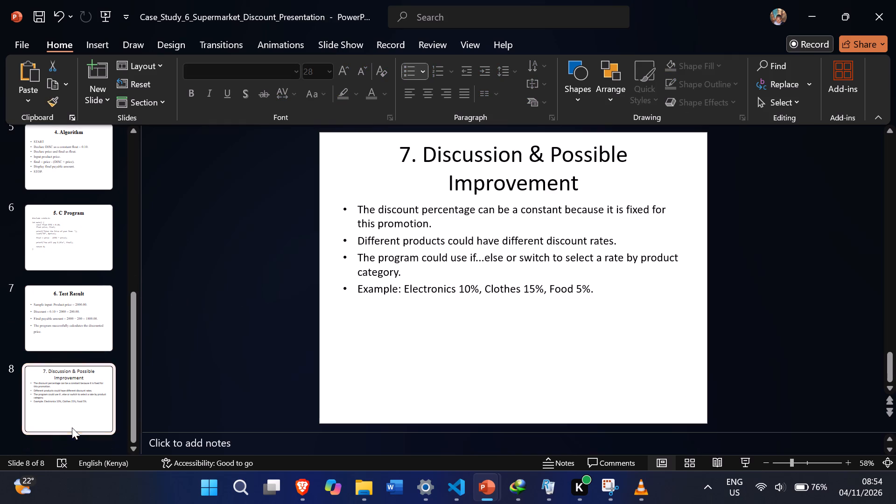
{"action": "scroll", "coordinate": [444, 328], "scroll_direction": "up", "scroll_amount": 1}
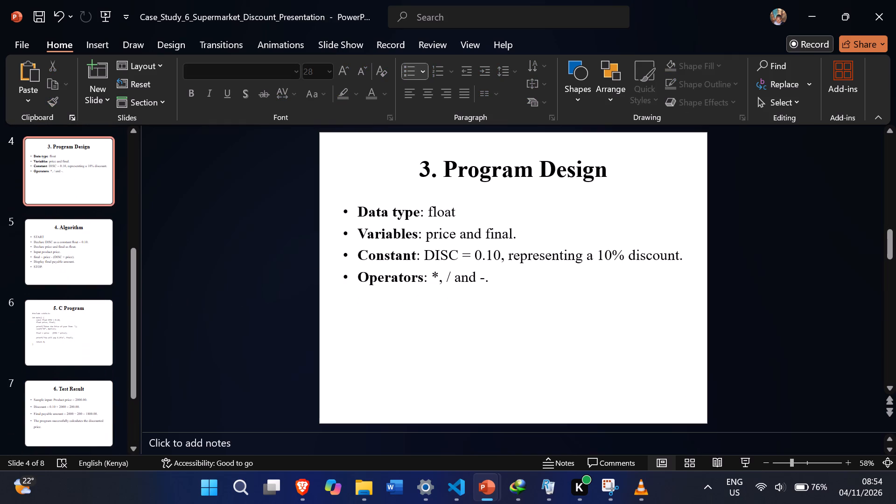
{"action": "scroll", "coordinate": [82, 350], "scroll_direction": "down", "scroll_amount": 12}
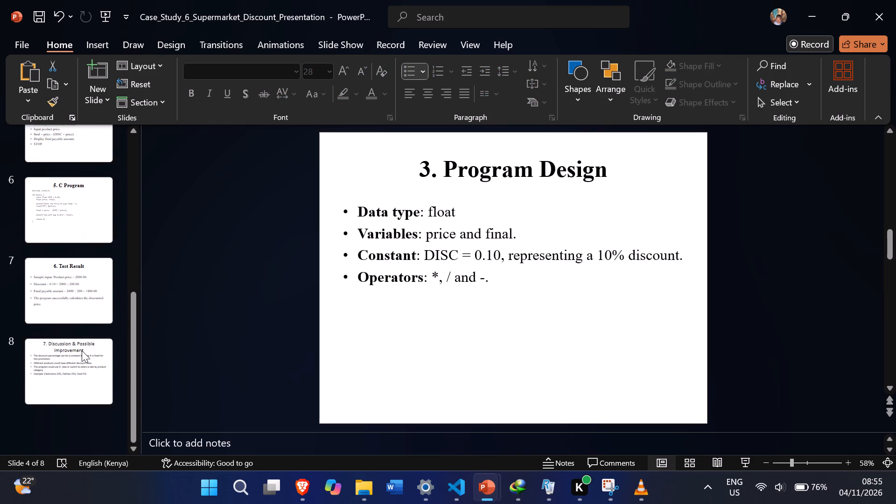
{"action": "left_click", "coordinate": [83, 396]}
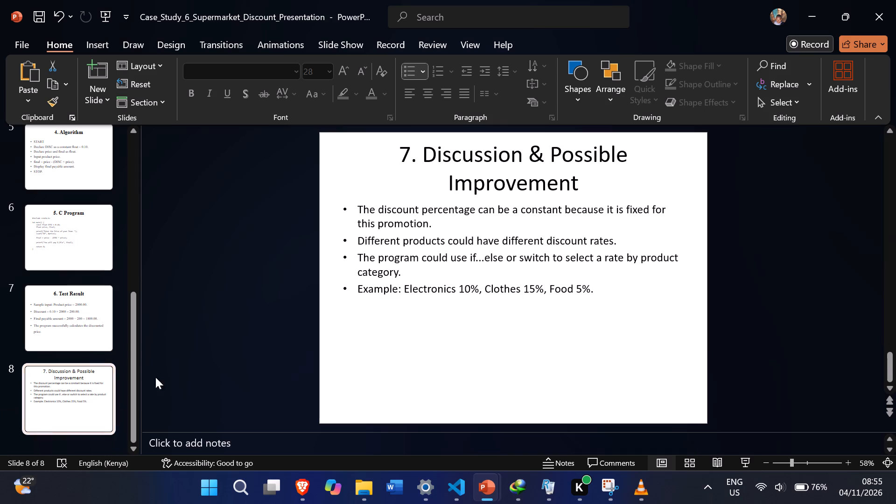
{"action": "left_click", "coordinate": [490, 169]}
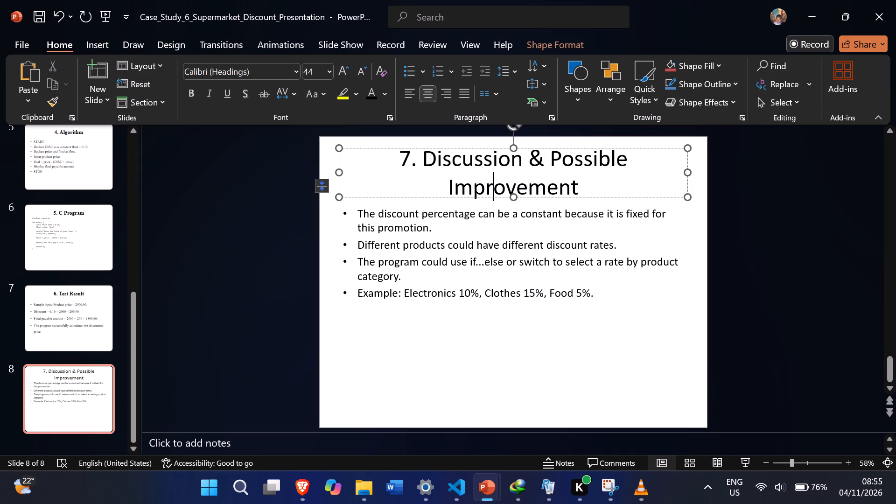
{"action": "key", "text": "ctrl+a"}
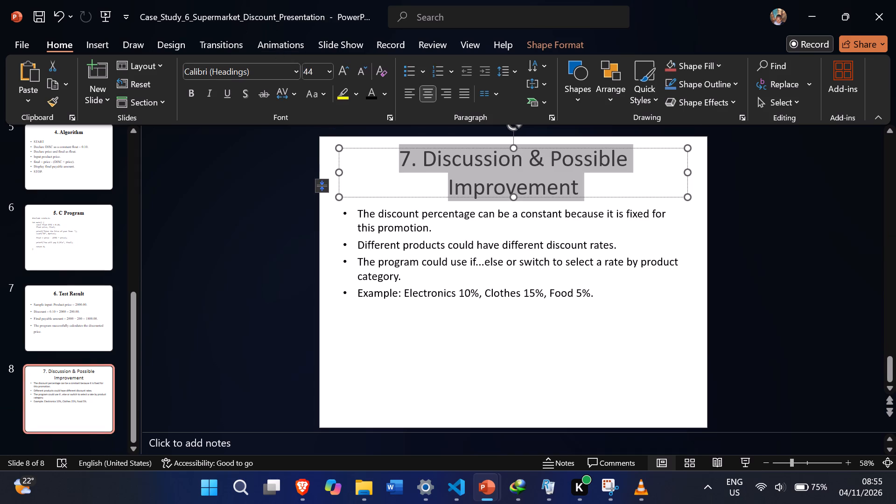
{"action": "left_click", "coordinate": [272, 67]}
{"action": "type", "text": "time"}
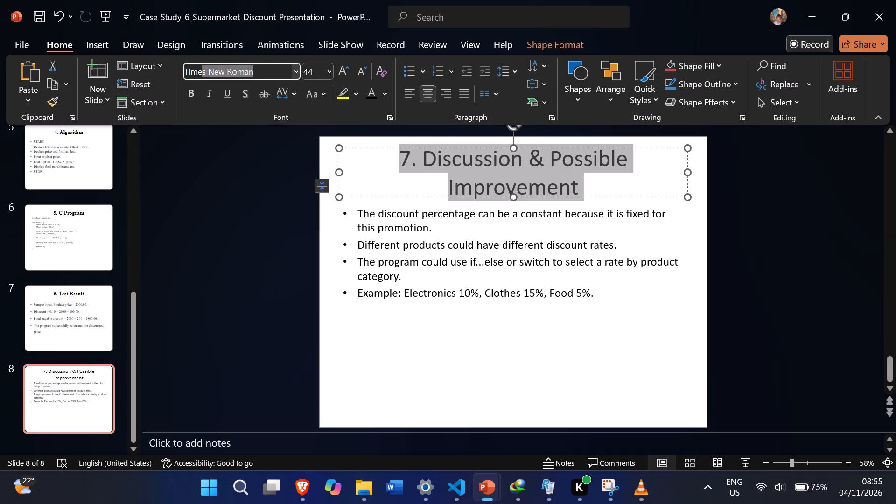
{"action": "key", "text": "Return"}
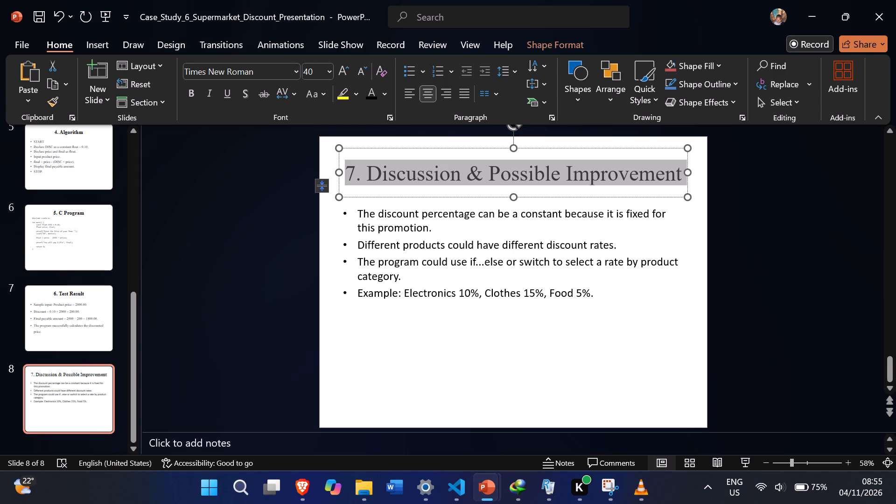
{"action": "key", "text": "ctrl+b"}
Set all the bullet text on the "7. Discussion & Possible Improvement" slide to Times New Roman, size 28.
{"action": "left_click", "coordinate": [570, 306]}
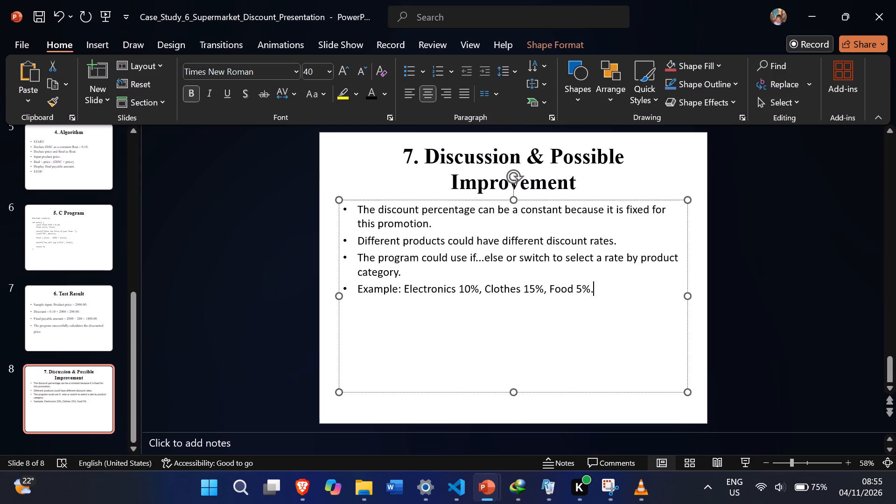
{"action": "key", "text": "ctrl+a"}
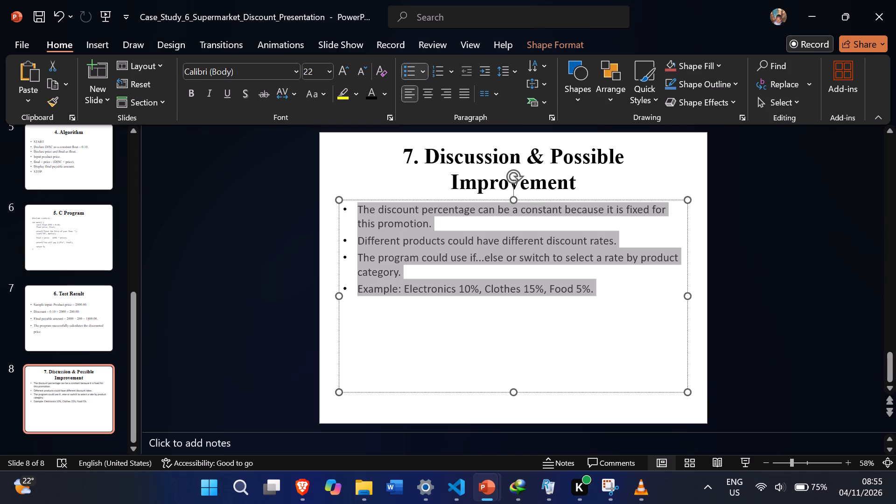
{"action": "left_click", "coordinate": [252, 64]}
{"action": "left_click", "coordinate": [252, 69]}
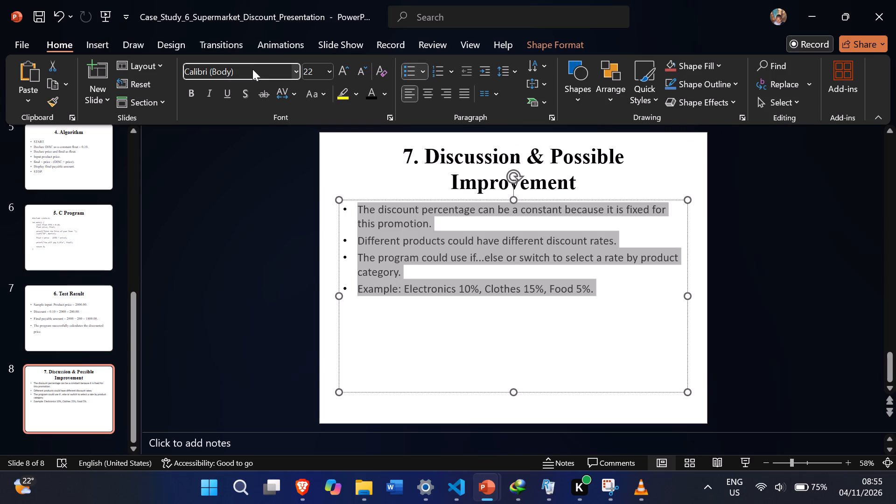
{"action": "type", "text": "ti"}
{"action": "key", "text": "Return"}
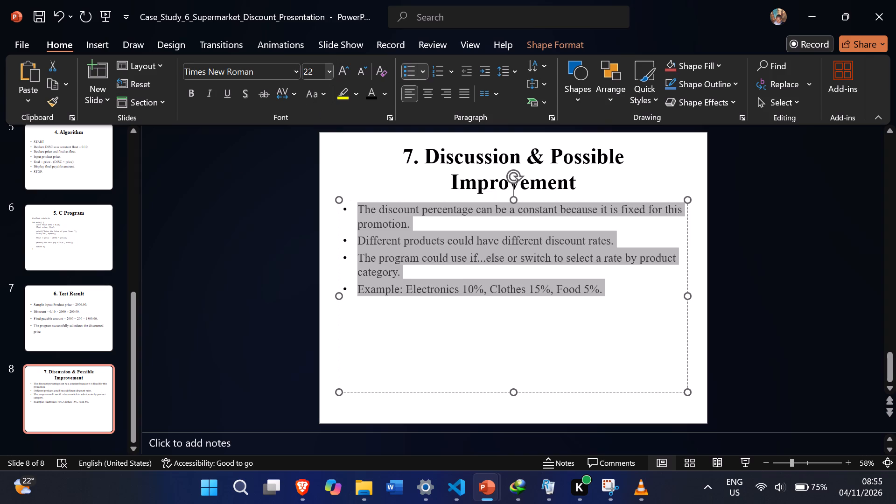
{"action": "left_click", "coordinate": [316, 72]}
{"action": "type", "text": "28"}
{"action": "key", "text": "Return"}
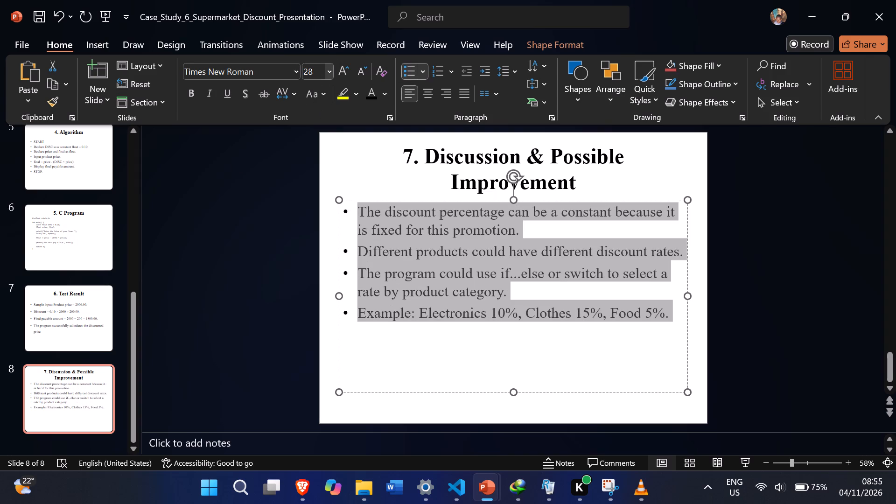
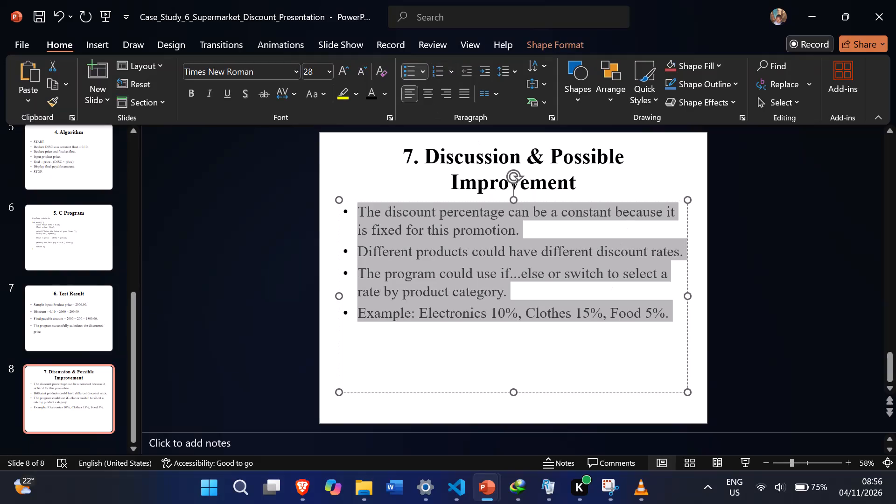
Switch to Visual Studio Code, close case_study1.c and open case_study6.c from the Code Assignment folder.
{"action": "left_click", "coordinate": [537, 378]}
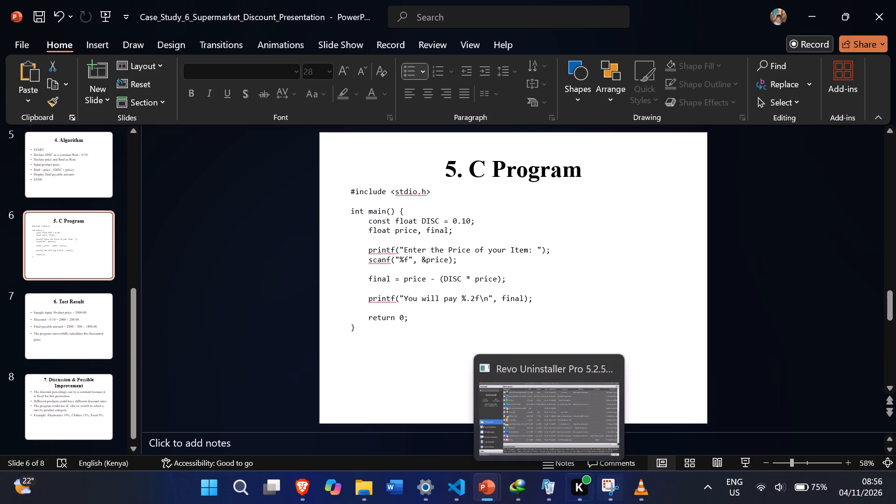
{"action": "left_click", "coordinate": [457, 499]}
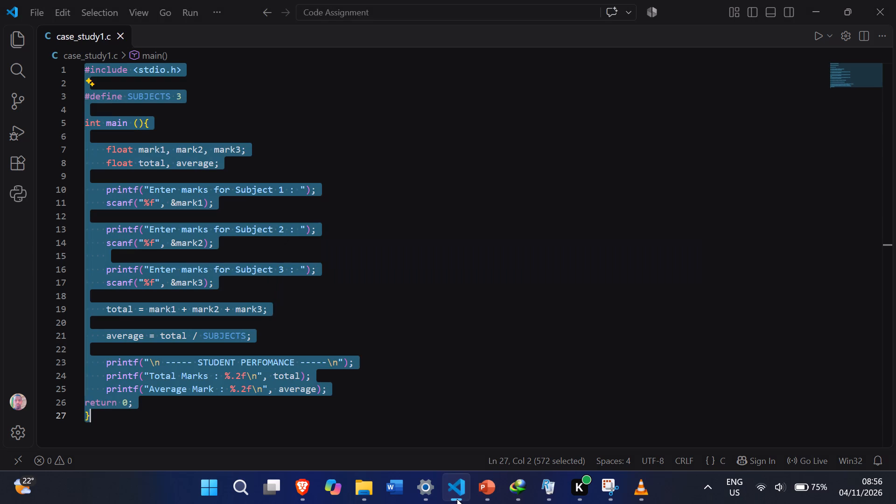
{"action": "left_click", "coordinate": [516, 147]}
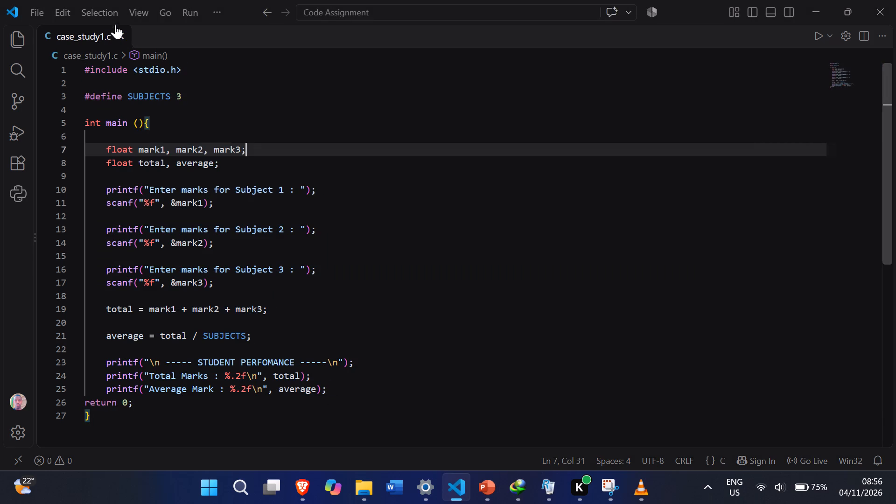
{"action": "left_click", "coordinate": [120, 35]}
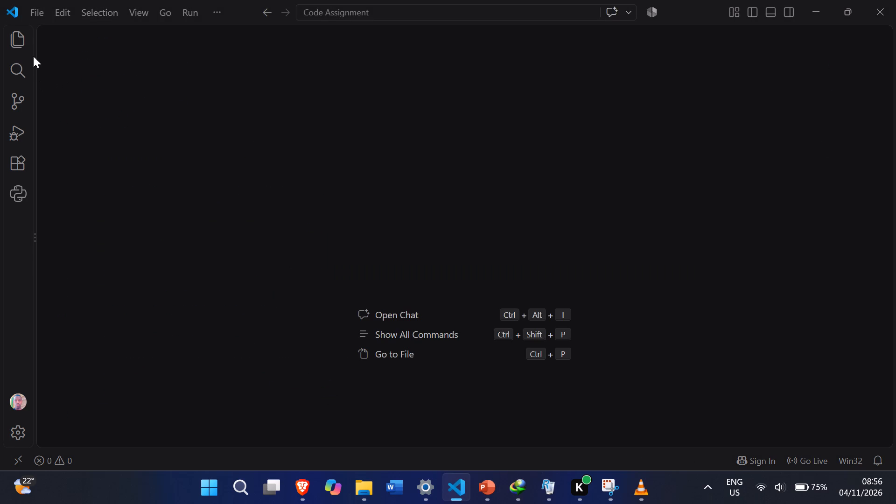
{"action": "left_click", "coordinate": [15, 40]}
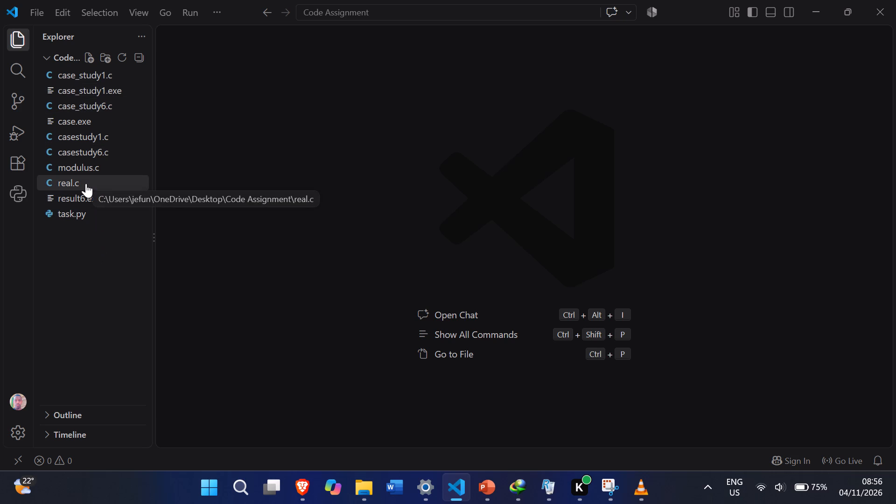
{"action": "left_click", "coordinate": [98, 101]}
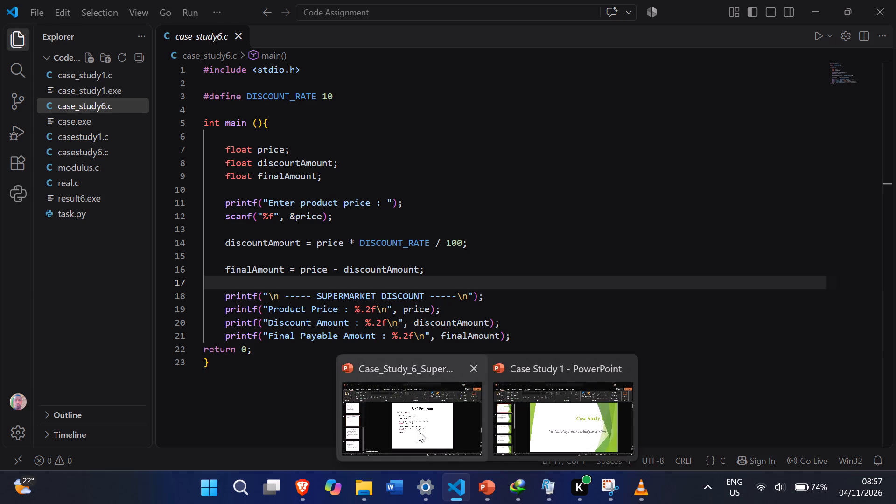
Replace all the code on the "5. C Program" slide in PowerPoint with the full code copied from case_study6.c.
{"action": "left_click", "coordinate": [418, 430]}
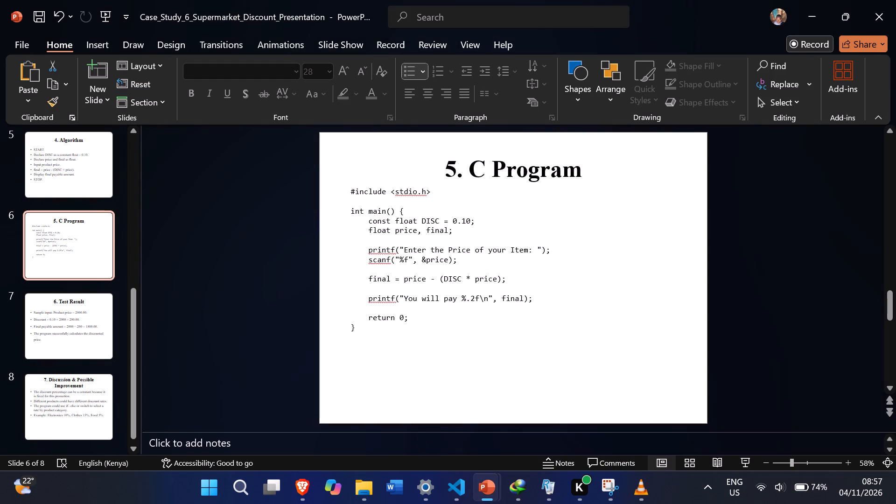
{"action": "left_click", "coordinate": [360, 332]}
{"action": "left_click", "coordinate": [463, 488]}
{"action": "left_click", "coordinate": [451, 181]}
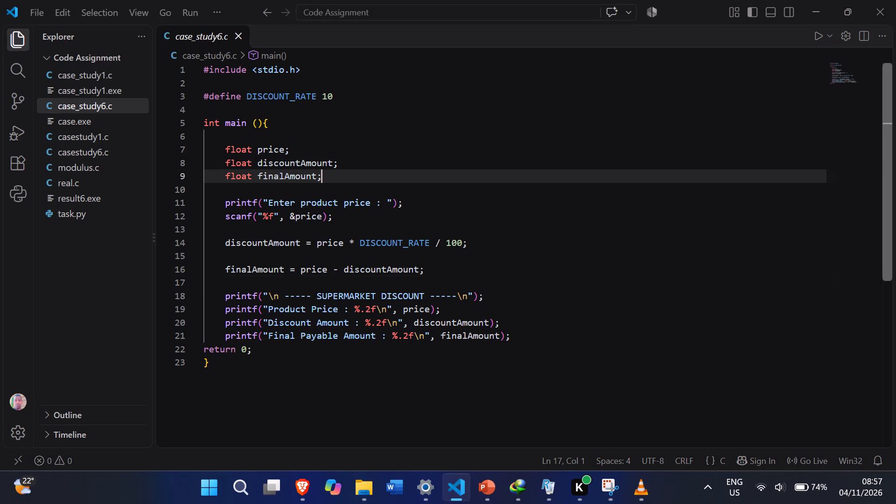
{"action": "key", "text": "ctrl+a"}
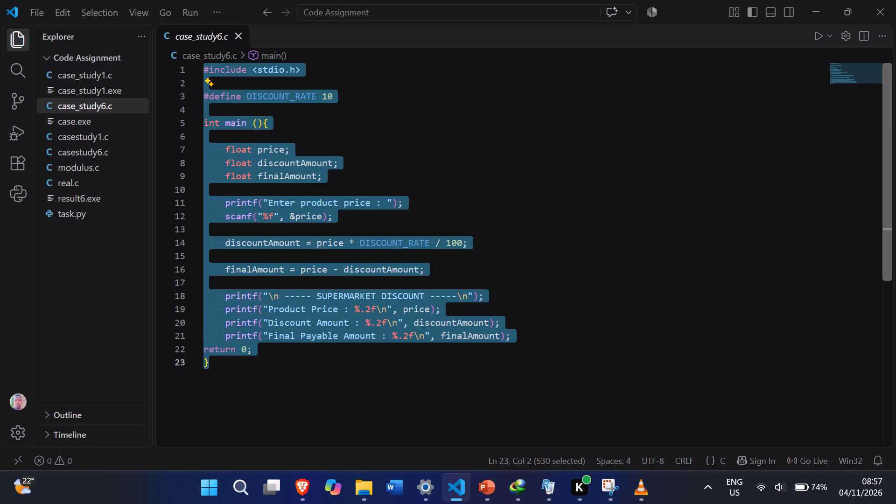
{"action": "key", "text": "ctrl+c"}
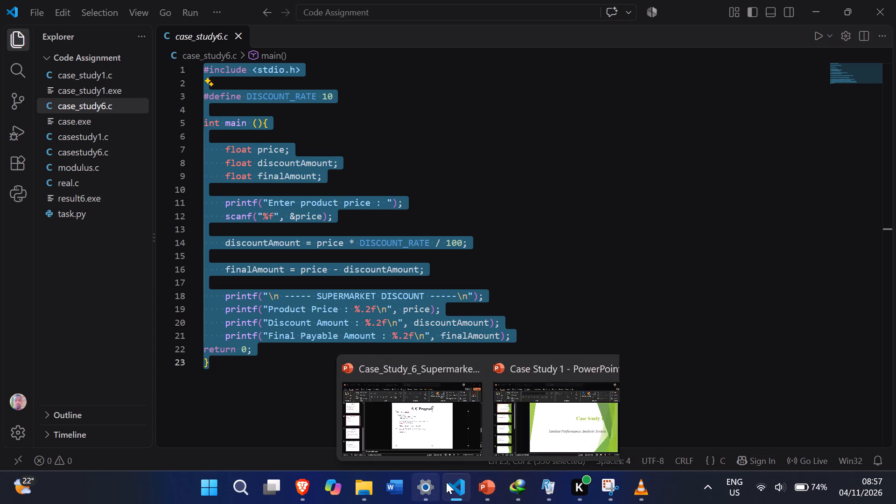
{"action": "left_click", "coordinate": [405, 433]}
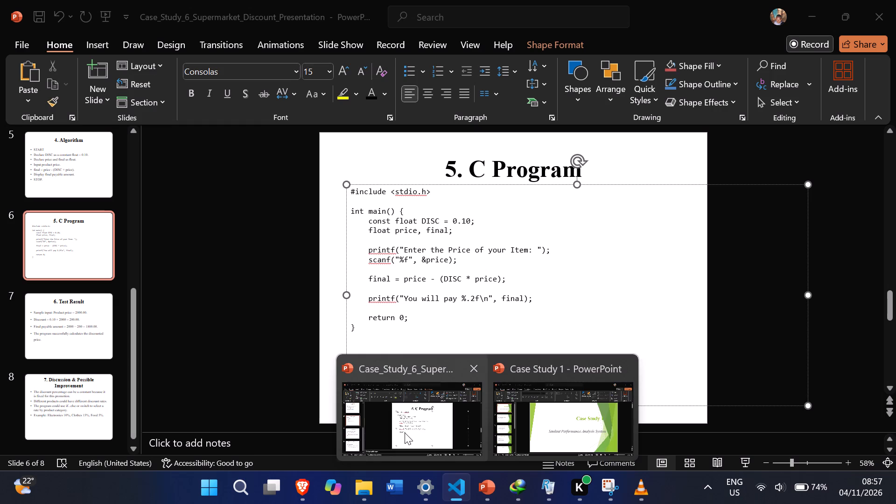
{"action": "left_click", "coordinate": [488, 298]}
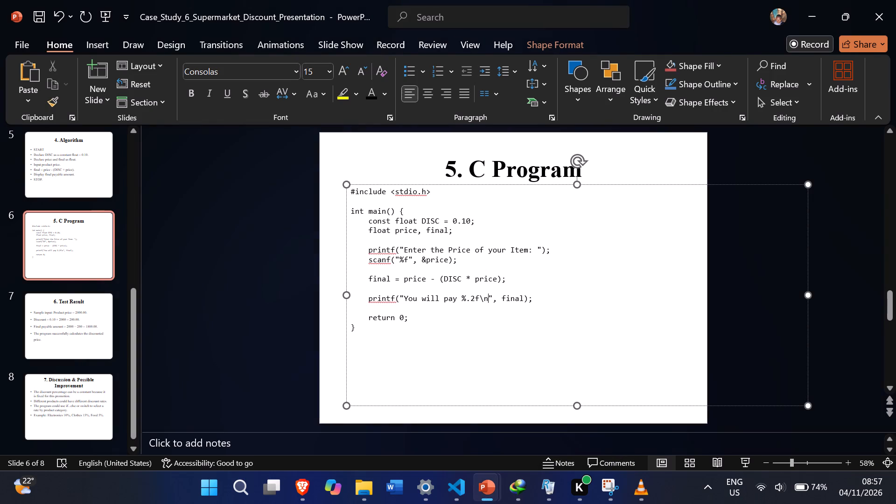
{"action": "key", "text": "ctrl+a"}
{"action": "key", "text": "ctrl+v"}
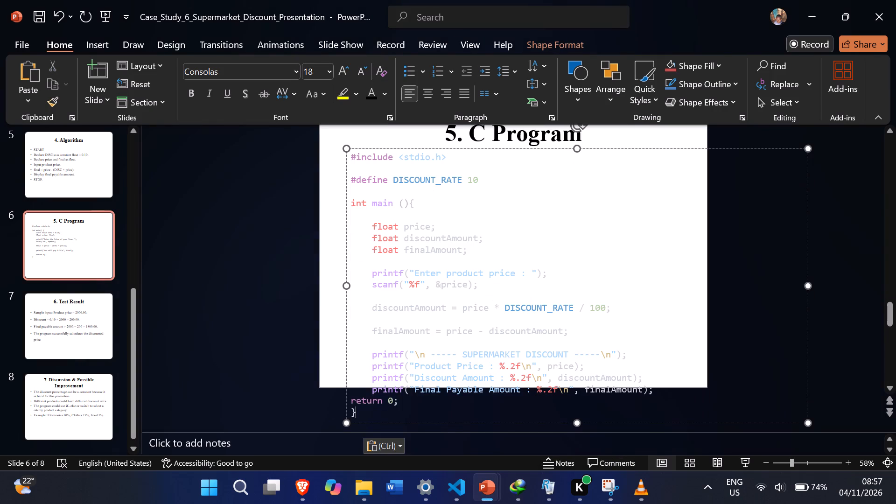
Delete the blank line between the #include and #define lines in the code on the "5. C Program" slide.
{"action": "scroll", "coordinate": [518, 296], "scroll_direction": "down", "scroll_amount": 3}
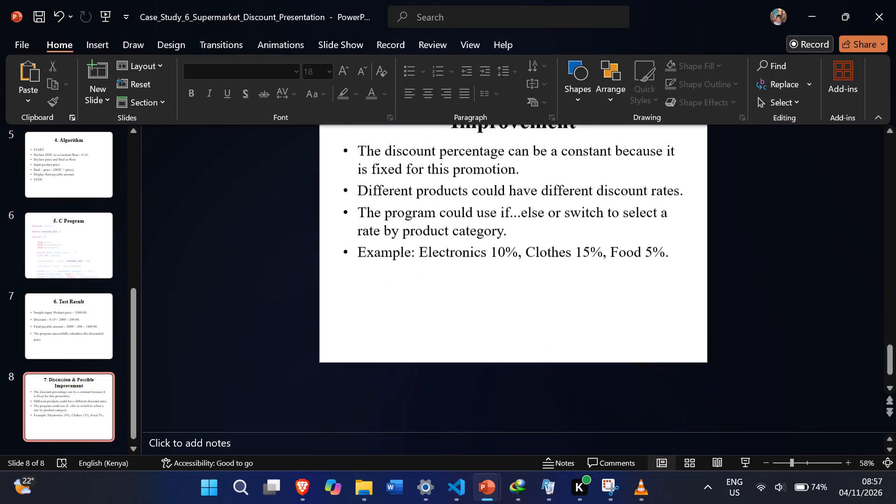
{"action": "scroll", "coordinate": [518, 296], "scroll_direction": "down", "scroll_amount": 1}
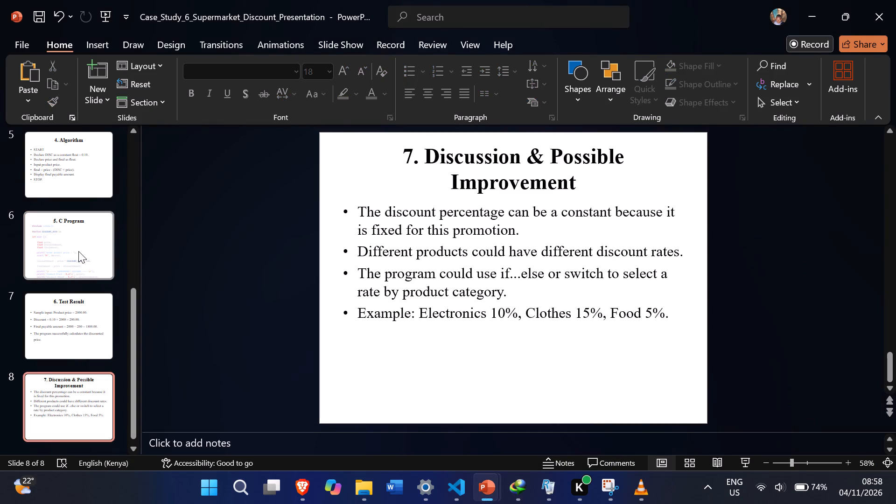
{"action": "left_click", "coordinate": [78, 251]}
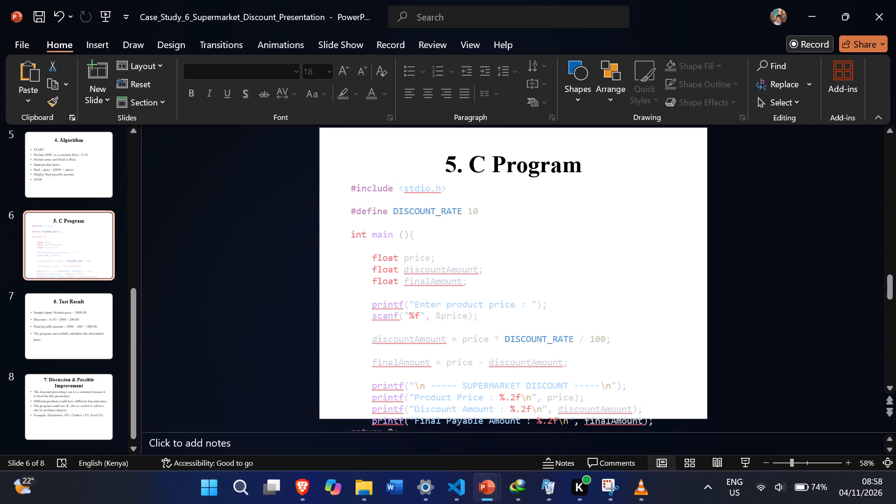
{"action": "scroll", "coordinate": [446, 245], "scroll_direction": "down", "scroll_amount": 1}
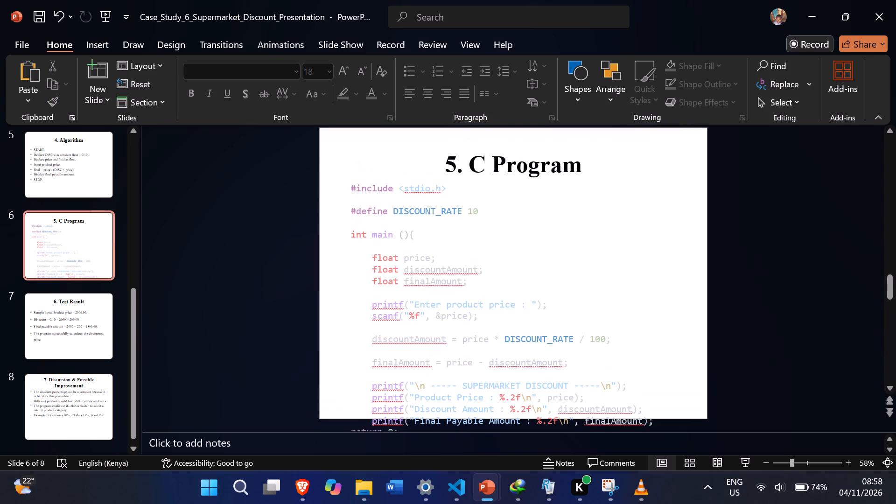
{"action": "left_click", "coordinate": [350, 210]}
{"action": "left_click", "coordinate": [352, 210]}
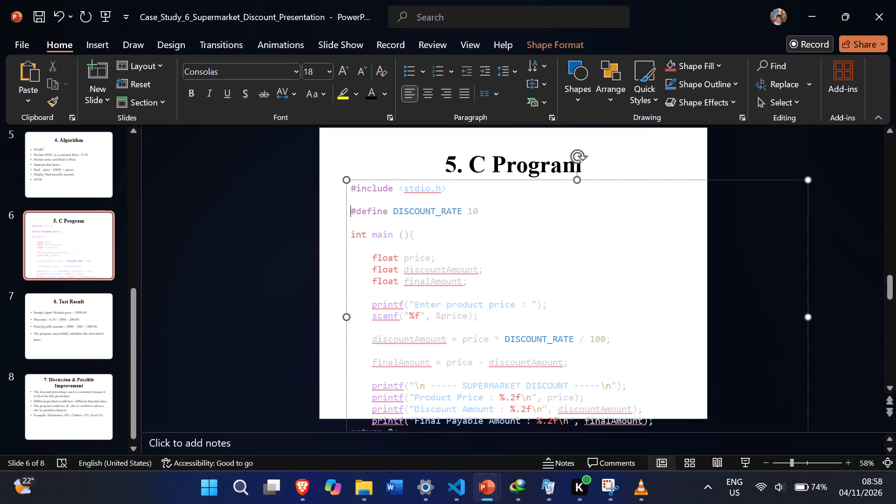
{"action": "key", "text": "BackSpace"}
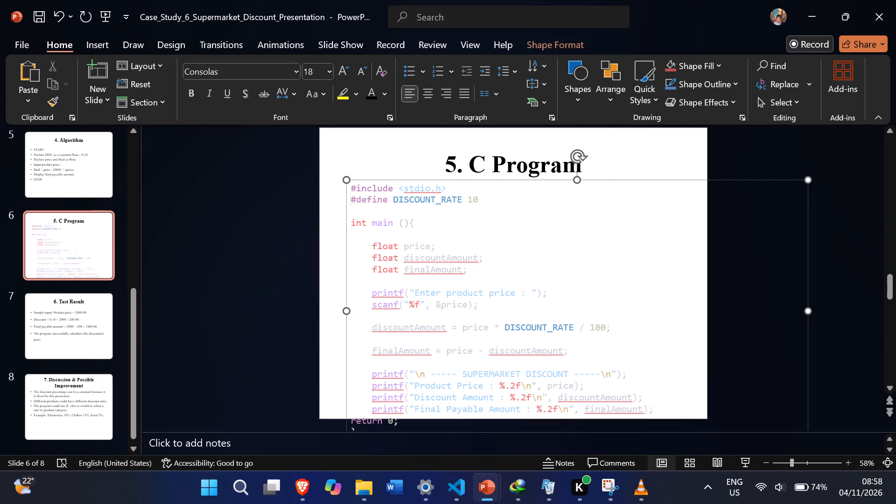
Delete the blank line between "int main (){" and "float price;" in the slide's code, keeping the indentation.
{"action": "left_click", "coordinate": [372, 247]}
{"action": "key", "text": "BackSpace"}
{"action": "key", "text": "ctrl+z"}
{"action": "key", "text": "Left"}
{"action": "key", "text": "Left"}
{"action": "key", "text": "Left"}
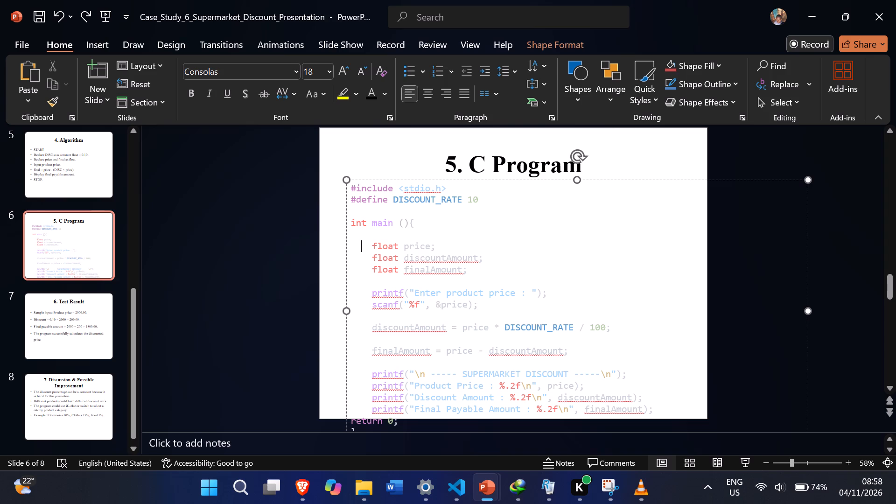
{"action": "key", "text": "Left"}
{"action": "key", "text": "Left"}
{"action": "key", "text": "BackSpace"}
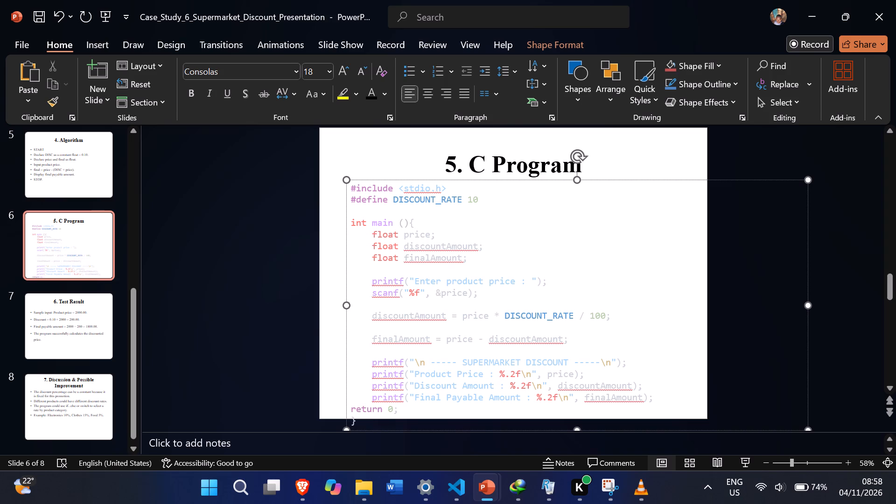
Delete the blank lines above the "Enter product price" printf, the discountAmount and finalAmount calculations, and the "SUPERMARKET DISCOUNT" printf in the slide's code.
{"action": "left_click", "coordinate": [353, 273]}
{"action": "key", "text": "BackSpace"}
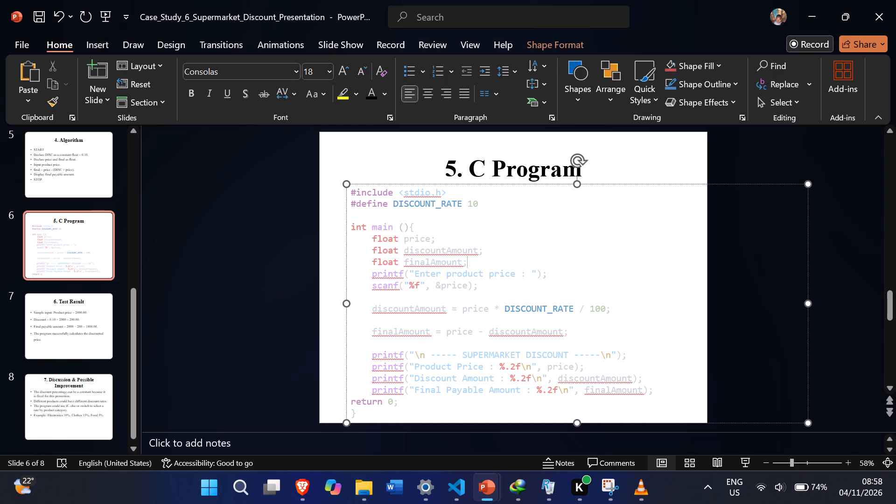
{"action": "left_click", "coordinate": [371, 312]}
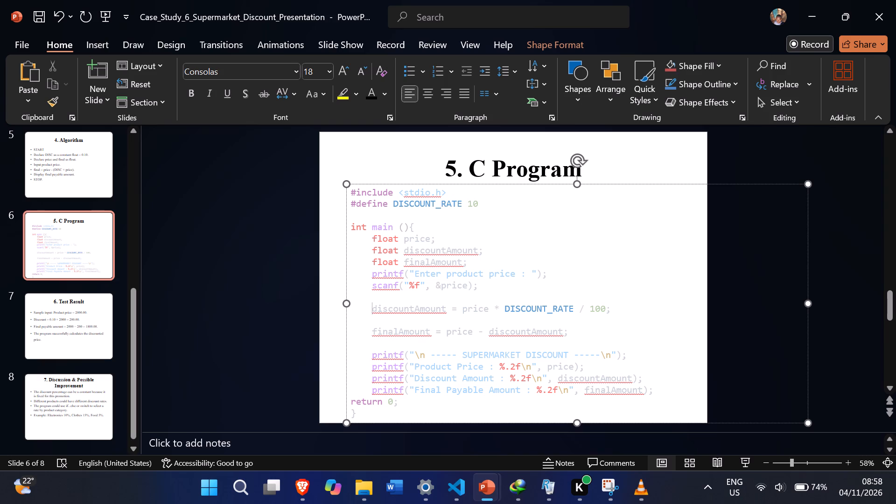
{"action": "left_click", "coordinate": [355, 300]}
{"action": "key", "text": "BackSpace"}
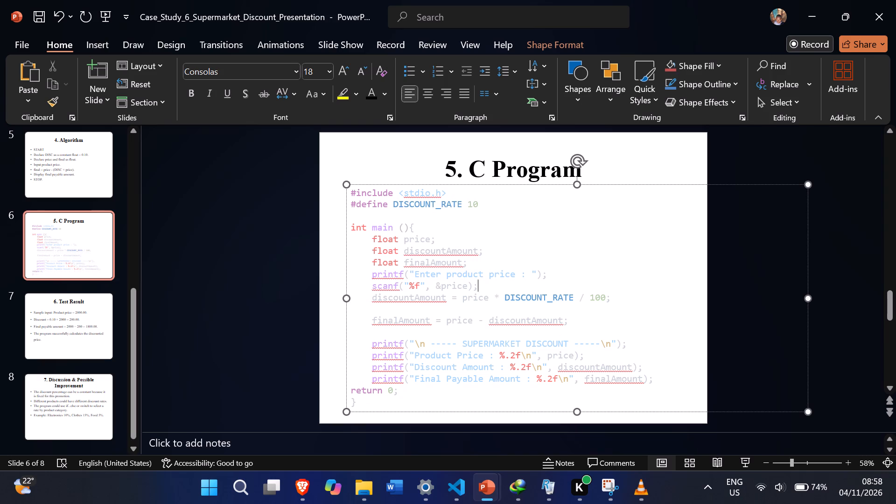
{"action": "left_click", "coordinate": [372, 313]}
{"action": "key", "text": "BackSpace"}
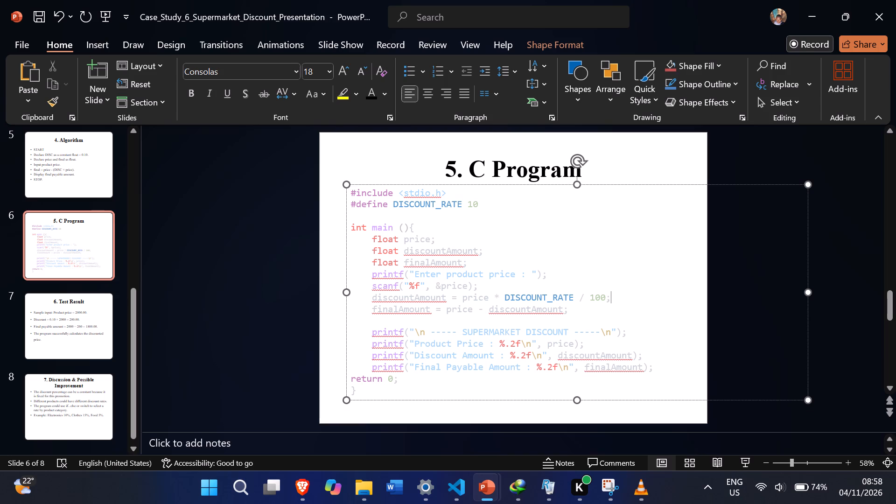
{"action": "left_click", "coordinate": [366, 325]}
{"action": "key", "text": "BackSpace"}
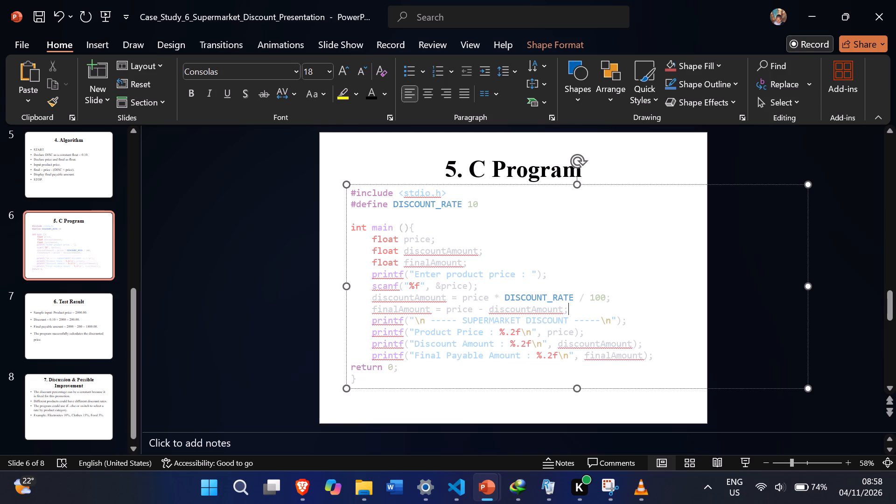
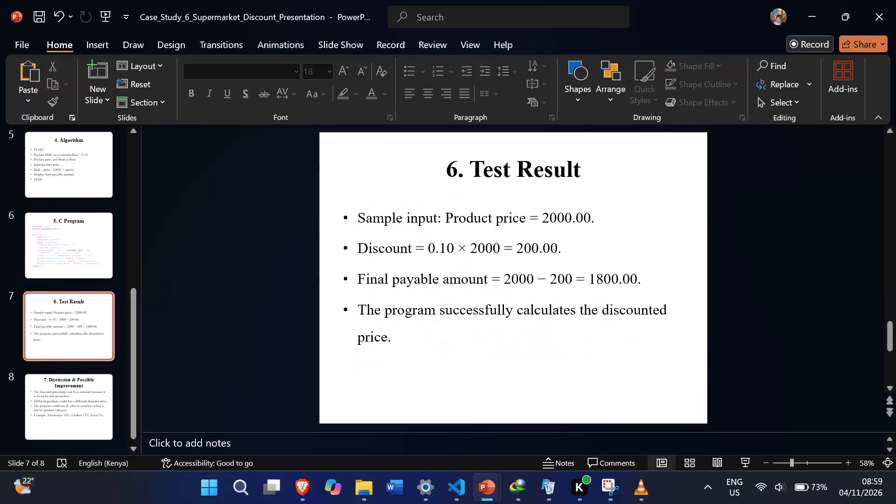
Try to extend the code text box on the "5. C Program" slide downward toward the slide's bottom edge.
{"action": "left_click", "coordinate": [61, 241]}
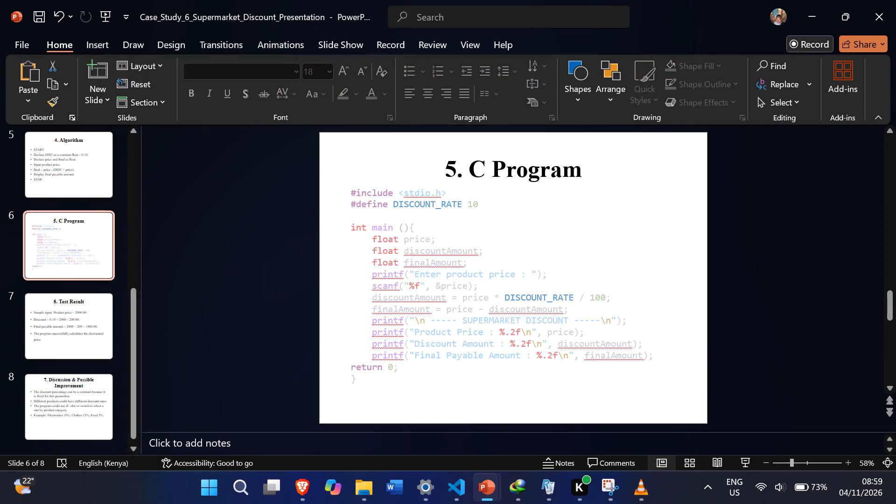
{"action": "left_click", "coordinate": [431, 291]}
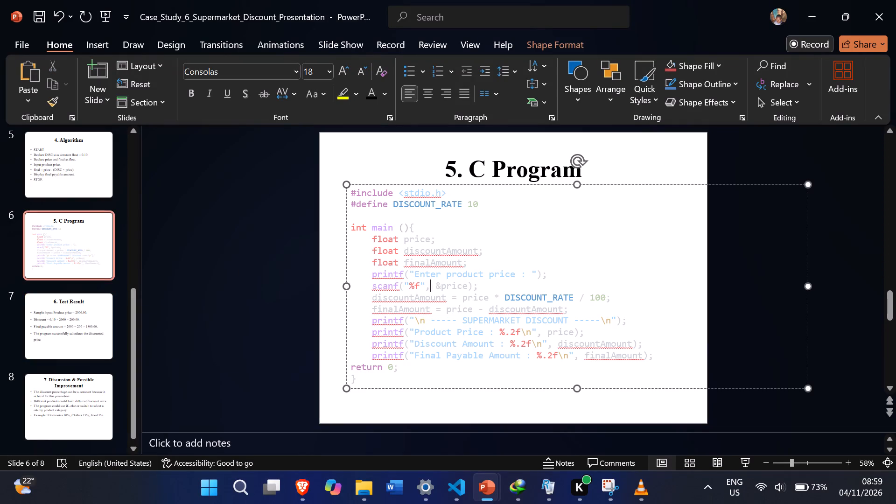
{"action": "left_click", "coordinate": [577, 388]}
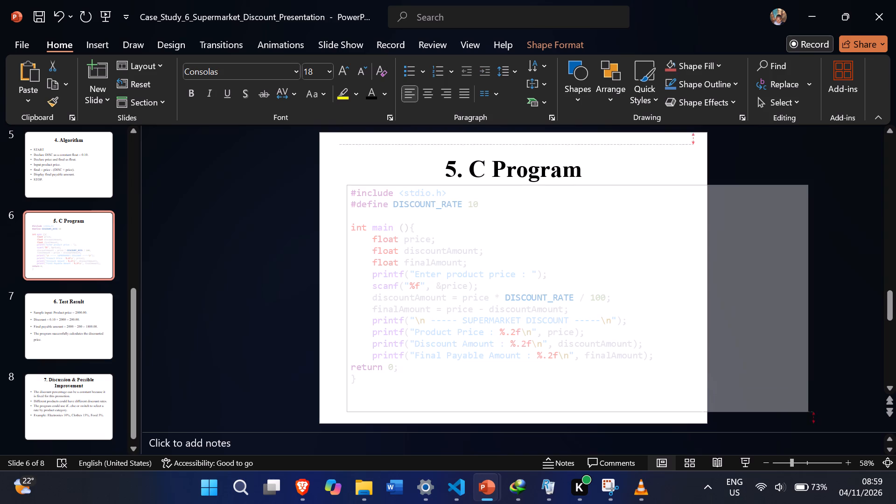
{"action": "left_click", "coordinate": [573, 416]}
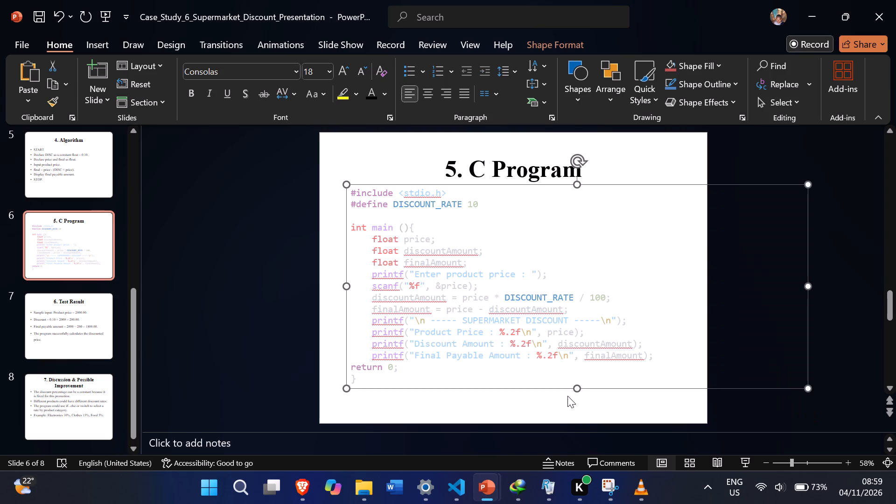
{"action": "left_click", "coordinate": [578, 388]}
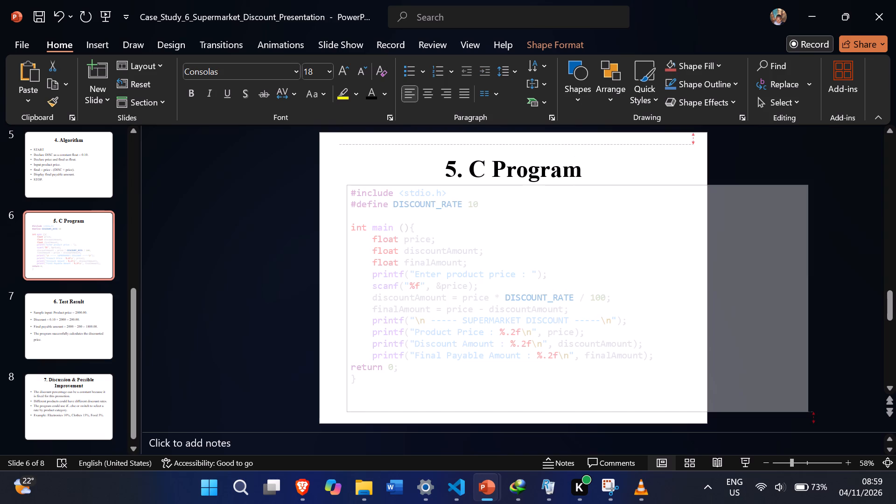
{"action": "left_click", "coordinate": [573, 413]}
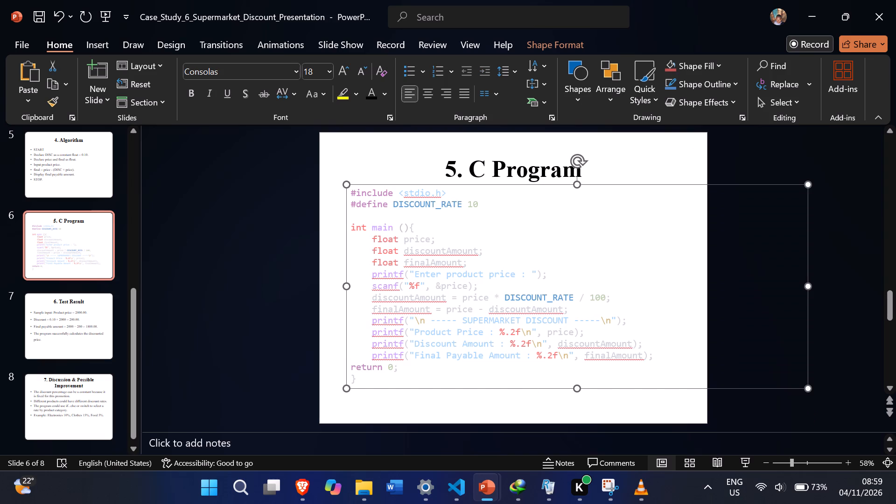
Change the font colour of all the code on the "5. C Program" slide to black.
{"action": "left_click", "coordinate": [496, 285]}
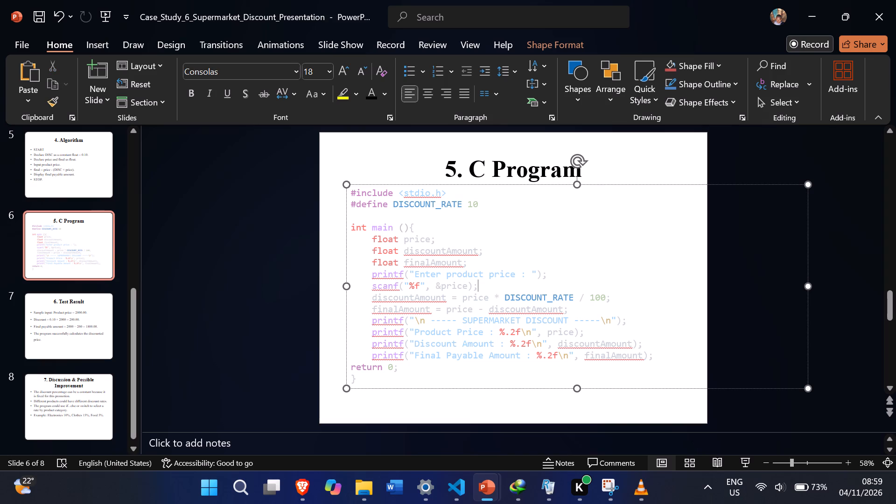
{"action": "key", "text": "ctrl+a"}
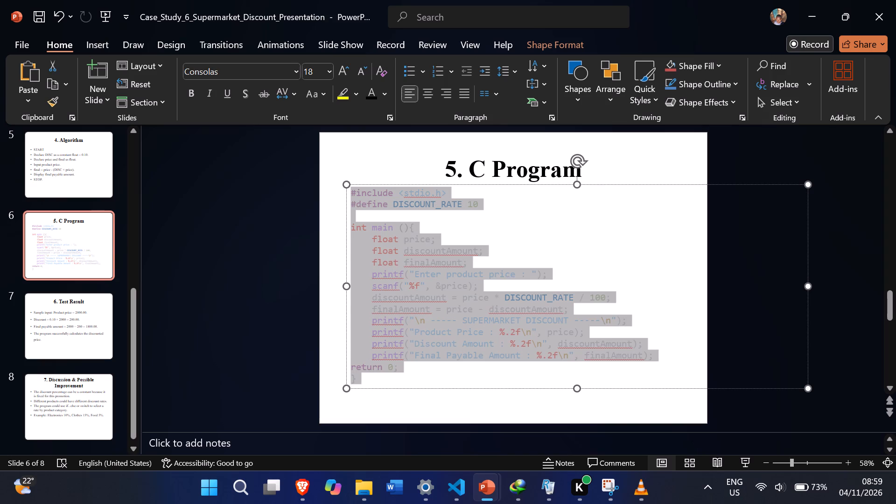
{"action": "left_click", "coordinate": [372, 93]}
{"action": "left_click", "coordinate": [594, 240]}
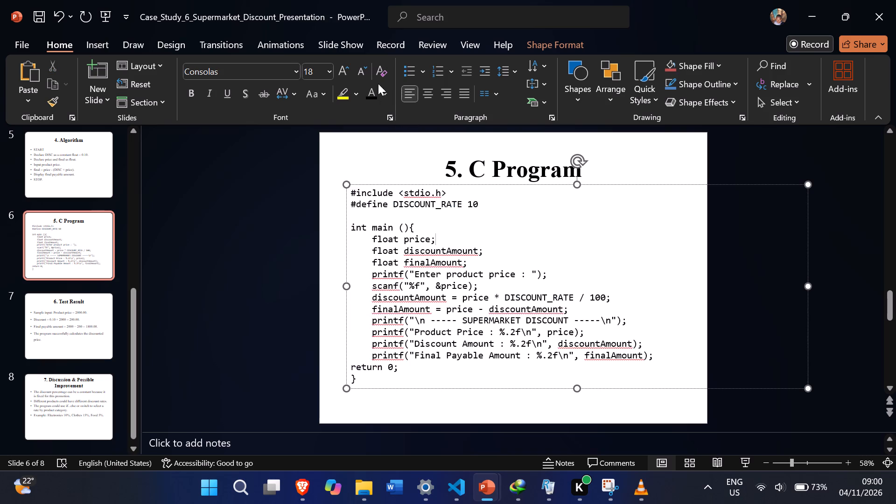
Recolour all the code on the "5. C Program" slide with the dark grey second shade of the black theme colour.
{"action": "left_click", "coordinate": [383, 95]}
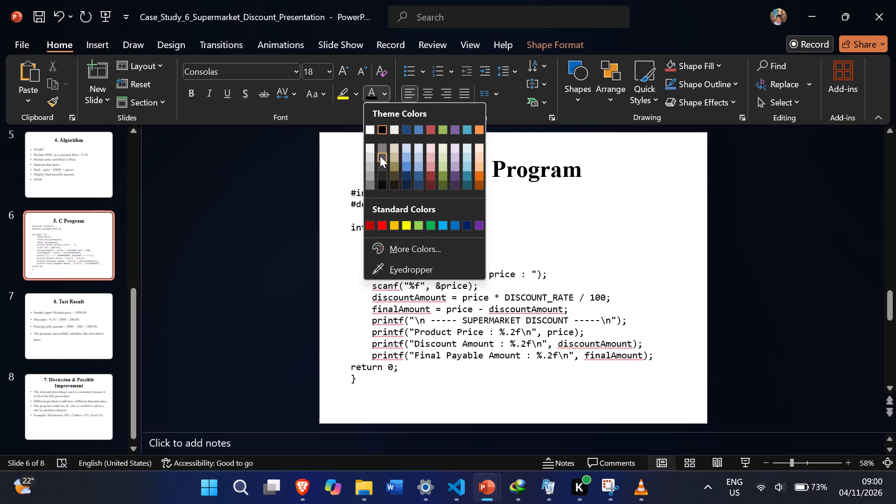
{"action": "left_click", "coordinate": [380, 156]}
{"action": "left_click", "coordinate": [457, 280]}
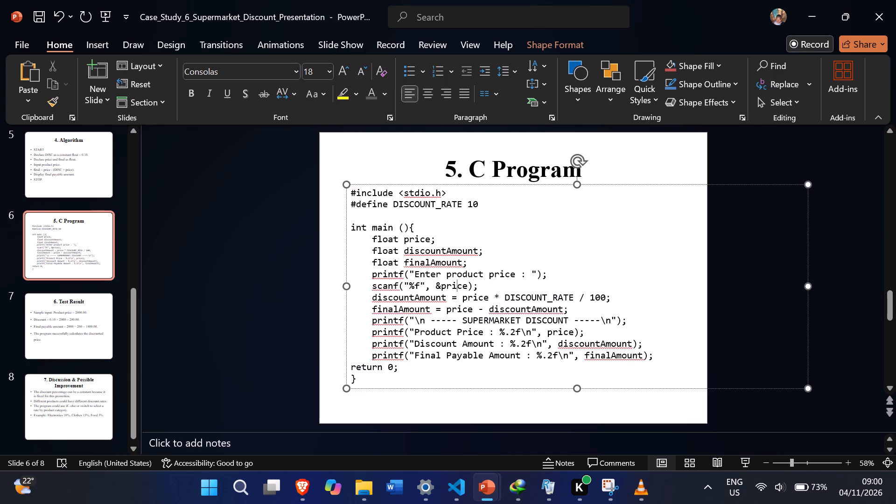
{"action": "key", "text": "ctrl+a"}
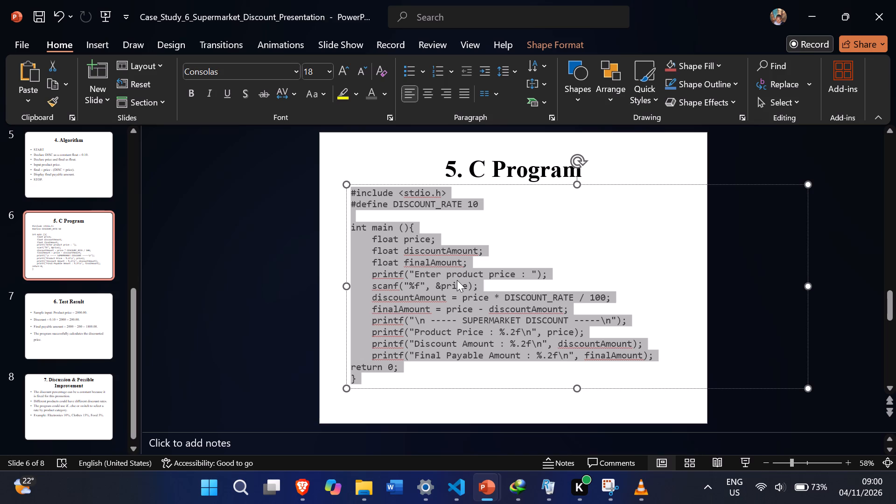
{"action": "left_click", "coordinate": [372, 98]}
{"action": "left_click", "coordinate": [579, 203]}
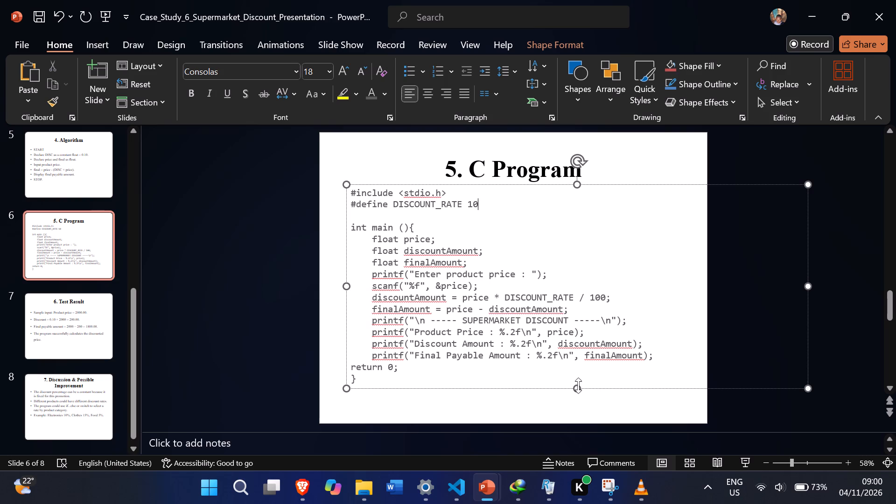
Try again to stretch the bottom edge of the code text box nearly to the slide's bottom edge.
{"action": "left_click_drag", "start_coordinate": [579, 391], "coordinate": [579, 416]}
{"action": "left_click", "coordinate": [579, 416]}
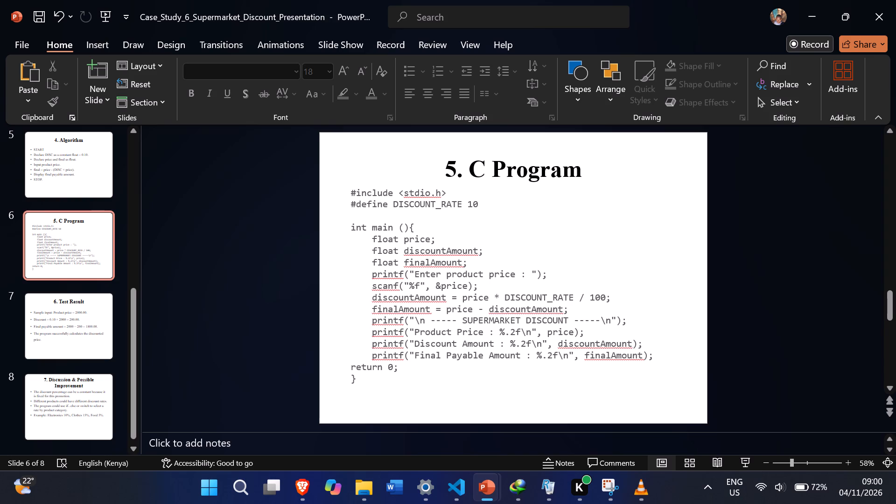
Insert a blank line after "float finalAmount;" to separate the declarations from the "Enter product price" printf.
{"action": "left_click", "coordinate": [472, 260]}
{"action": "key", "text": "Return"}
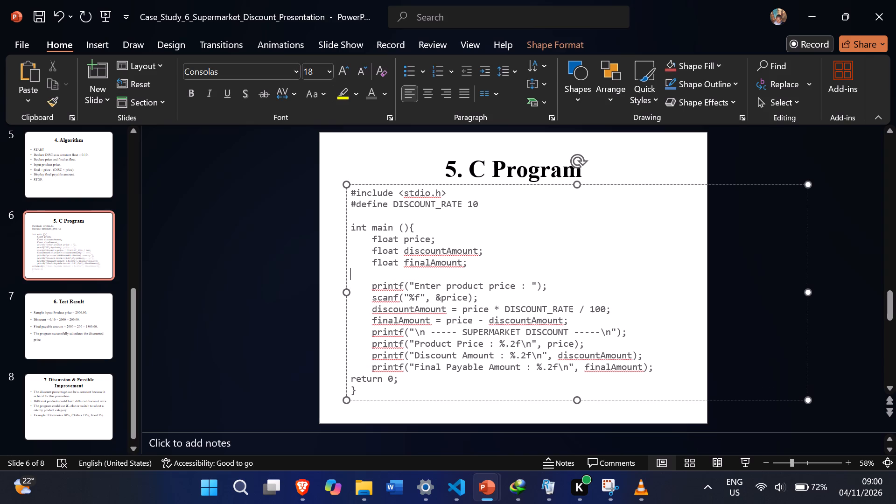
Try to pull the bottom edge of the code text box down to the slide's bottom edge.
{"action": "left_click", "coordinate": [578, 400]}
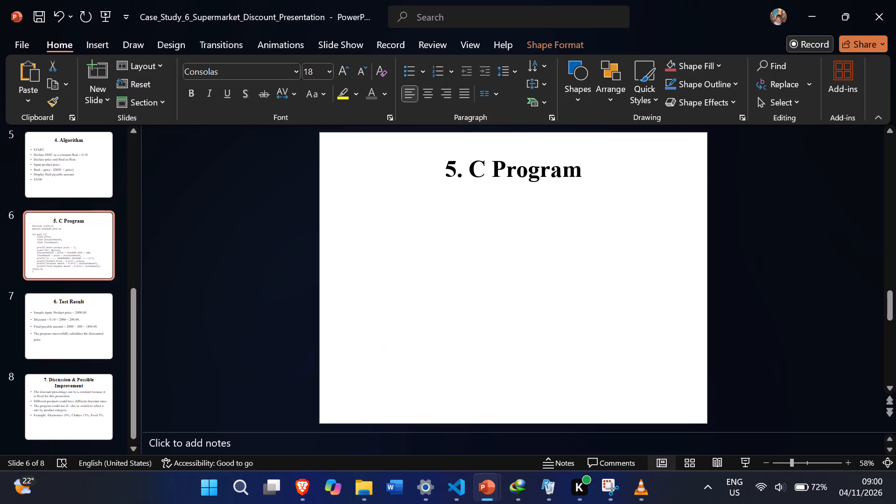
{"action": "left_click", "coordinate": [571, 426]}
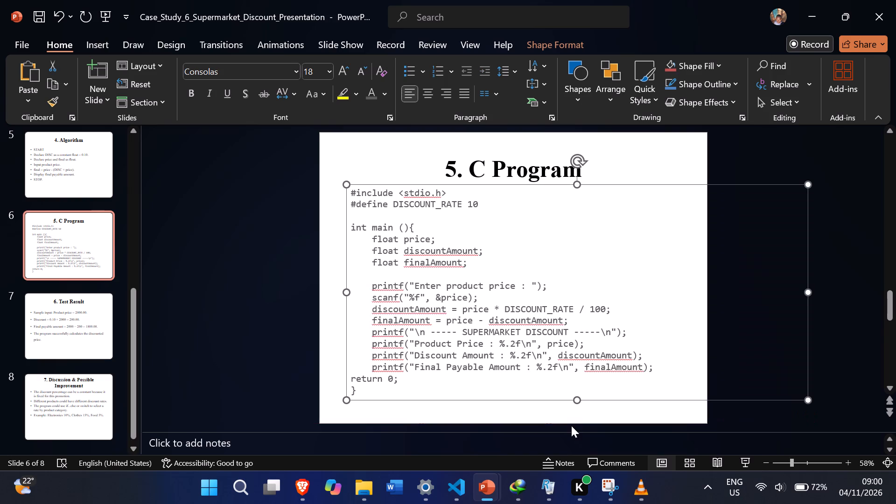
Move the "5. C Program" title slightly upward so that it clears the code, and return to the code text.
{"action": "left_click", "coordinate": [519, 167]}
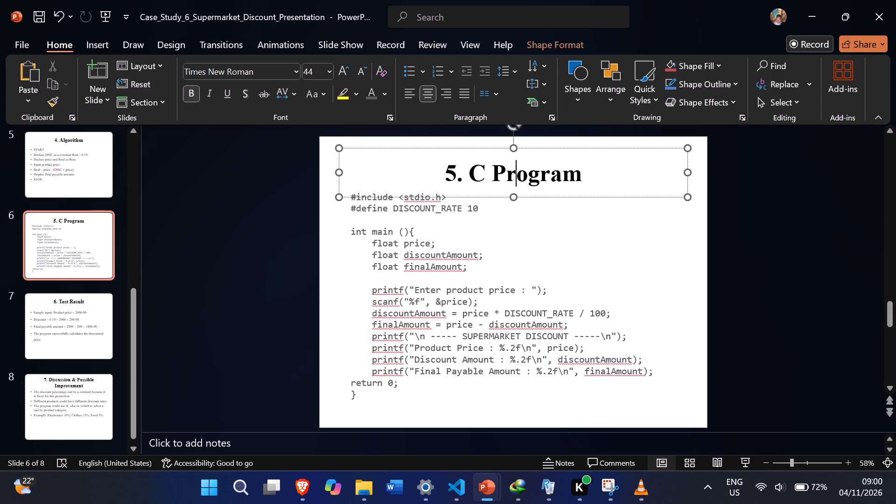
{"action": "left_click", "coordinate": [467, 148]}
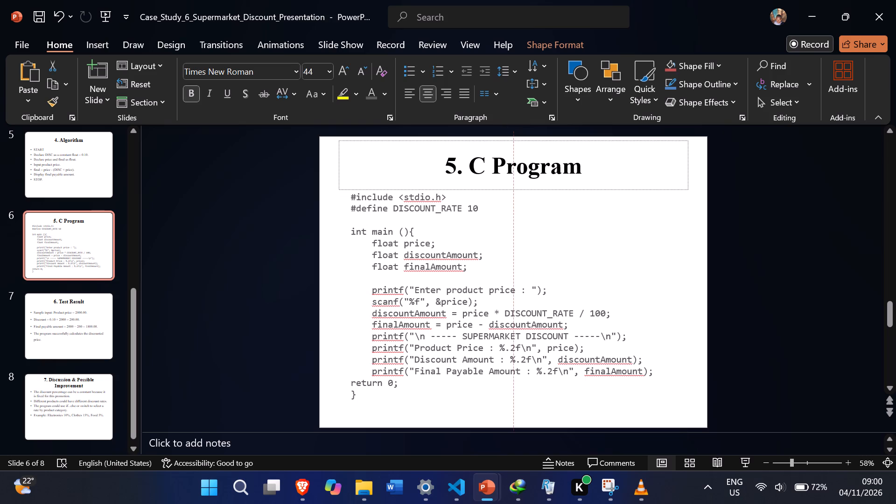
{"action": "left_click", "coordinate": [463, 141]}
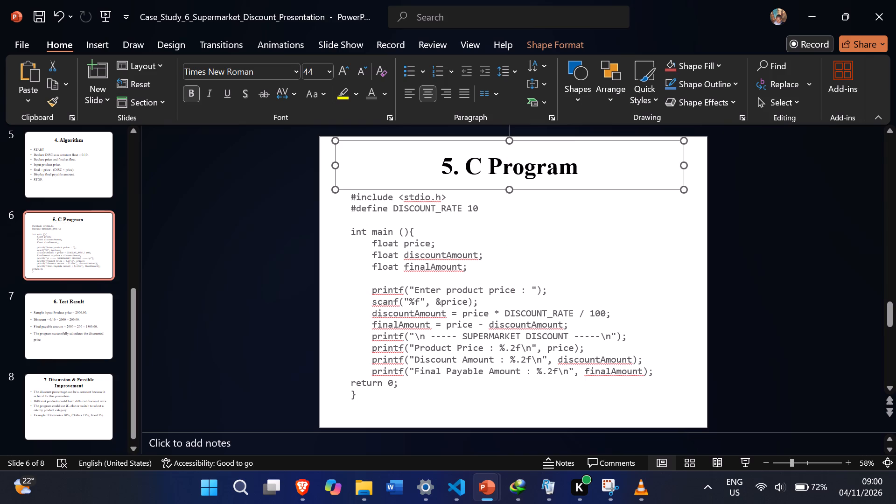
{"action": "left_click", "coordinate": [492, 248]}
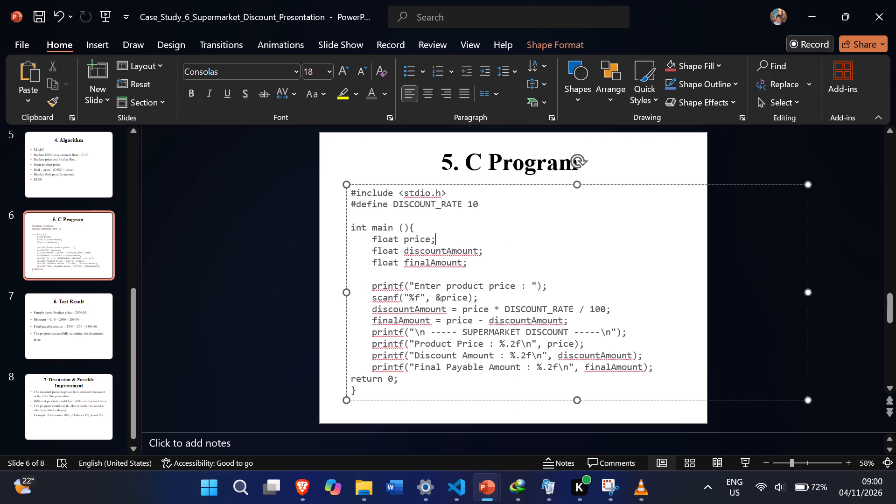
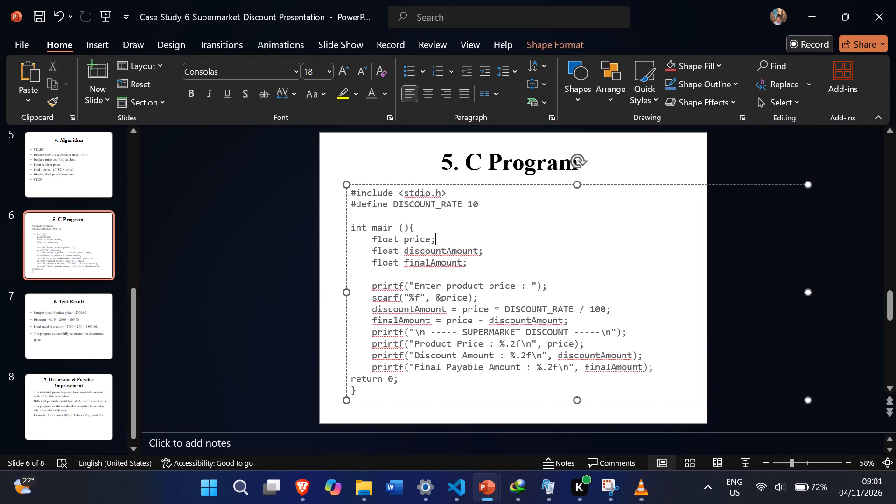
Save the Case Study 6 presentation and deselect the code text box on the "5. C Program" slide.
{"action": "left_click", "coordinate": [41, 14]}
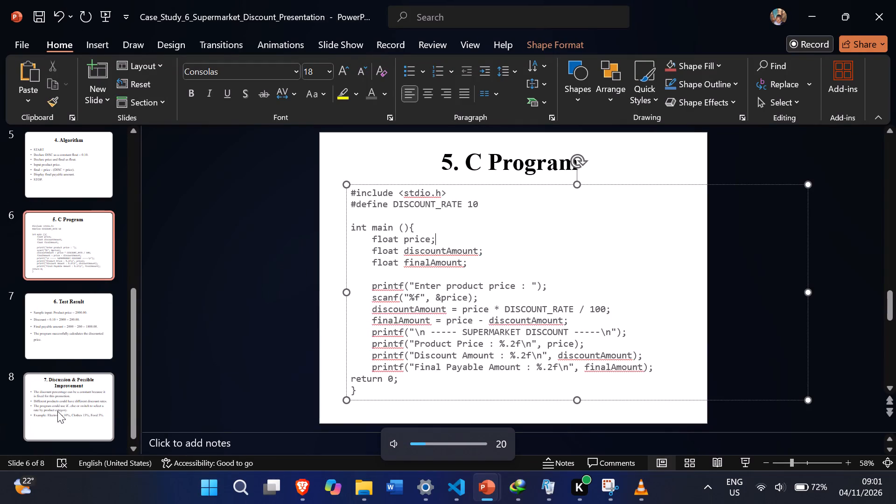
{"action": "left_click", "coordinate": [236, 290]}
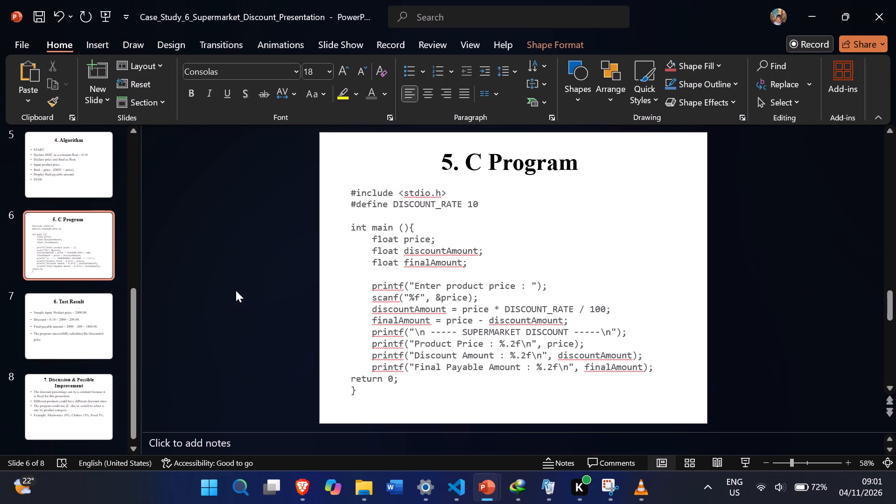
Review the "6. Test Result" and "7. Discussion & Possible Improvement" slides for their content and formatting.
{"action": "left_click", "coordinate": [100, 314]}
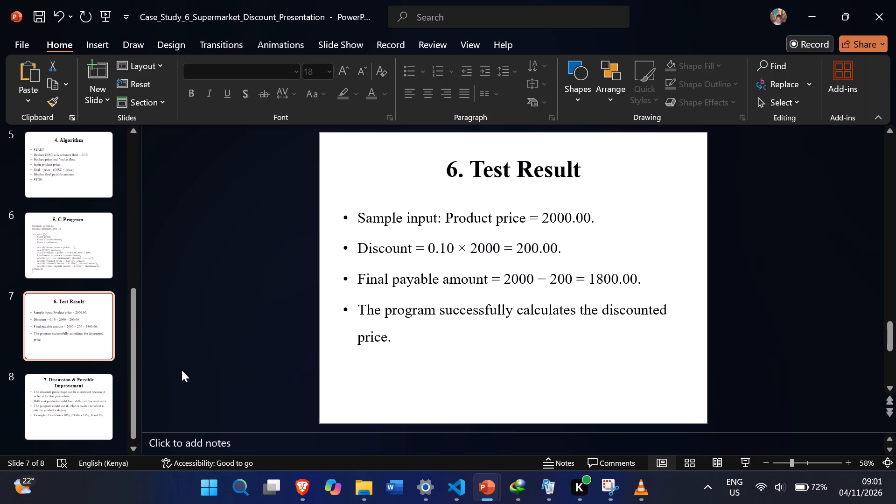
{"action": "left_click", "coordinate": [80, 415]}
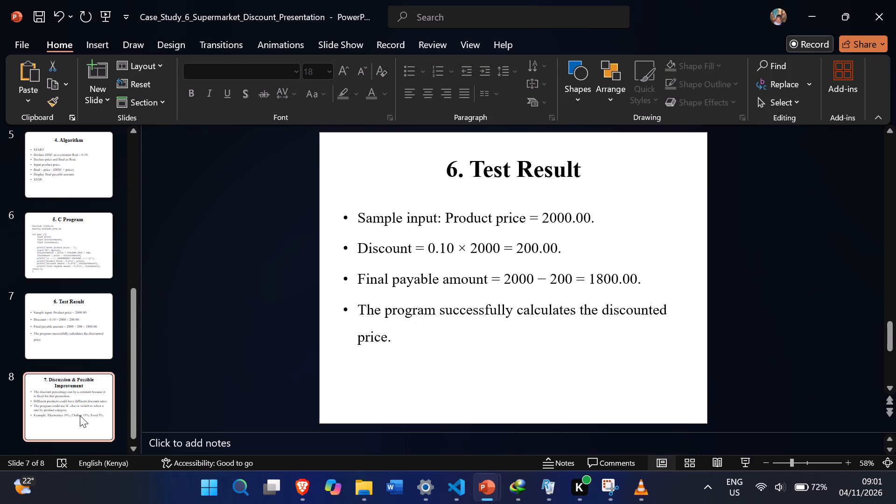
{"action": "left_click", "coordinate": [88, 329]}
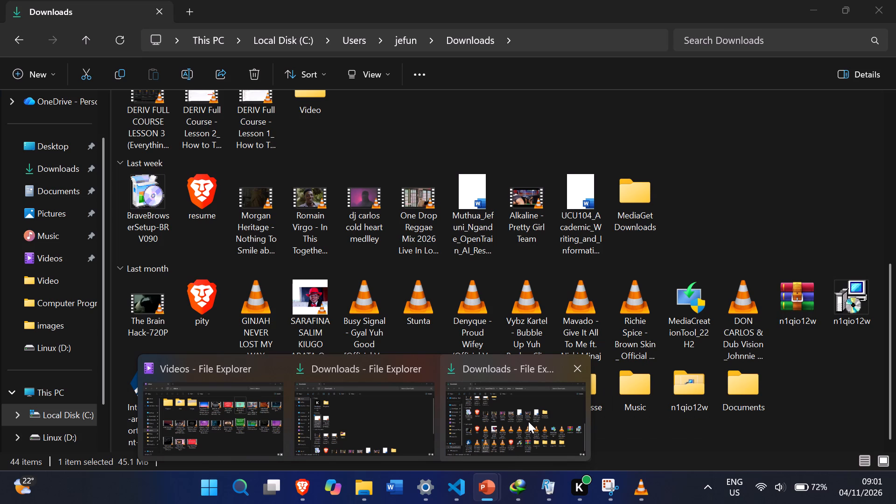
Switch to File Explorer and look through the files in the Downloads folder.
{"action": "left_click", "coordinate": [531, 421]}
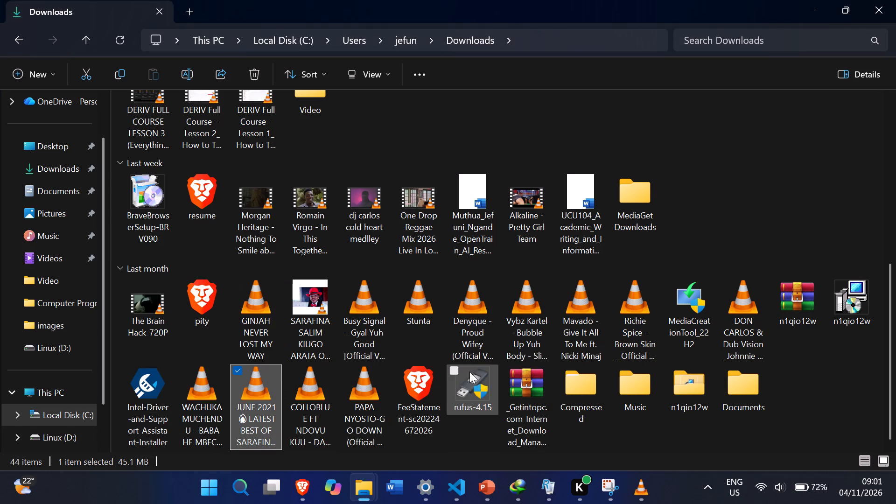
{"action": "scroll", "coordinate": [469, 371], "scroll_direction": "down", "scroll_amount": 4}
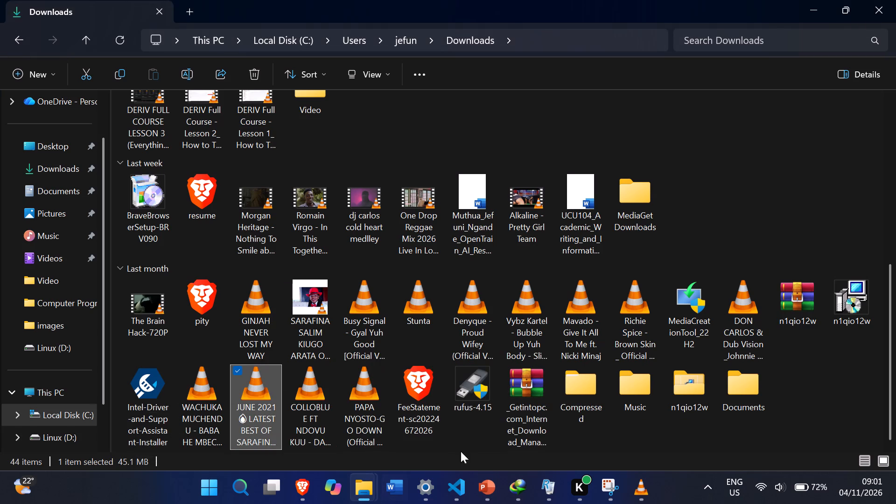
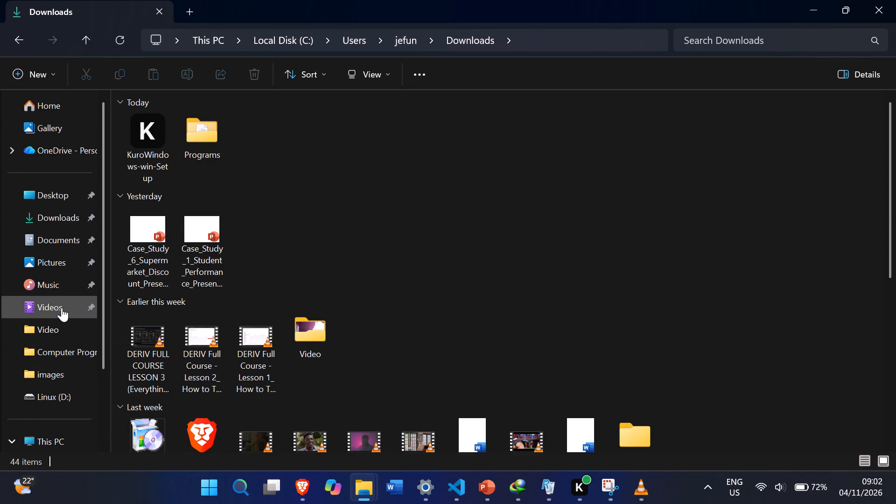
Look through the Videos folder and return to the Downloads folder.
{"action": "double_click", "coordinate": [62, 308]}
{"action": "scroll", "coordinate": [398, 339], "scroll_direction": "up", "scroll_amount": 1}
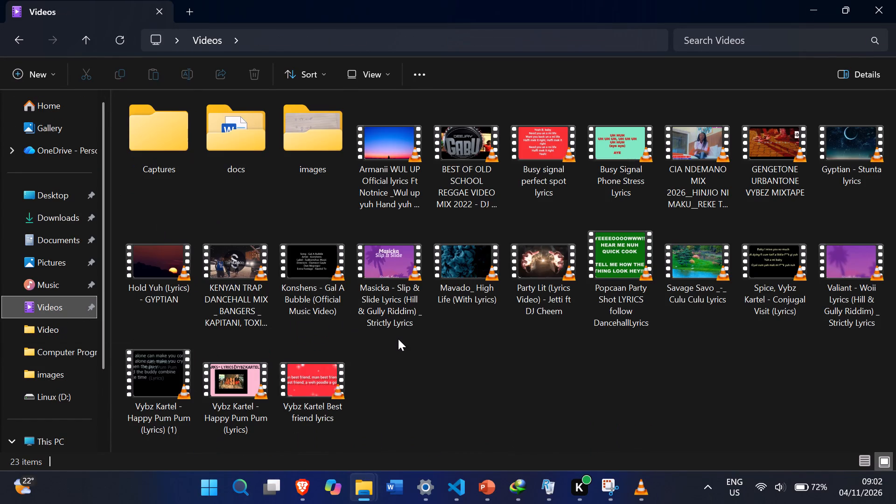
{"action": "scroll", "coordinate": [398, 339], "scroll_direction": "up", "scroll_amount": 2}
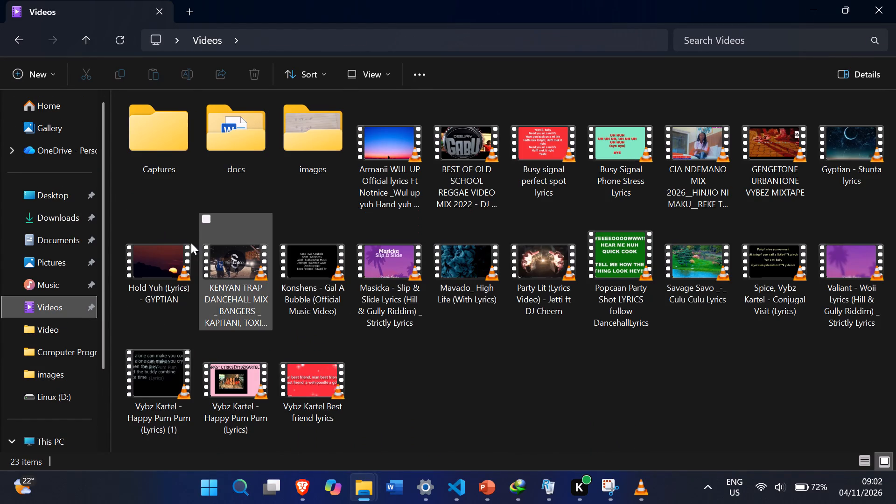
{"action": "left_click", "coordinate": [49, 220]}
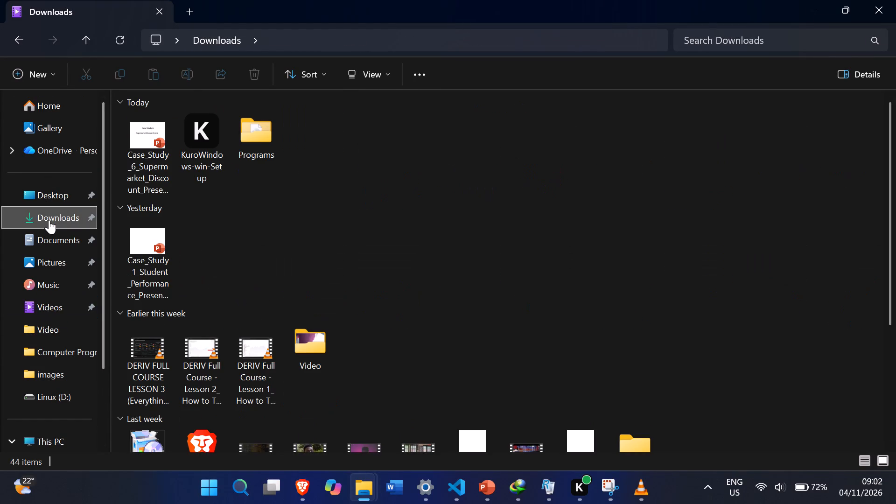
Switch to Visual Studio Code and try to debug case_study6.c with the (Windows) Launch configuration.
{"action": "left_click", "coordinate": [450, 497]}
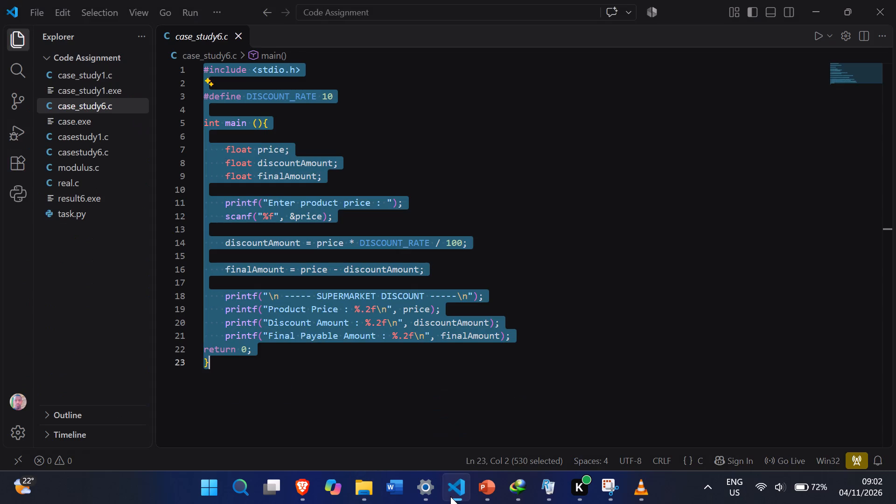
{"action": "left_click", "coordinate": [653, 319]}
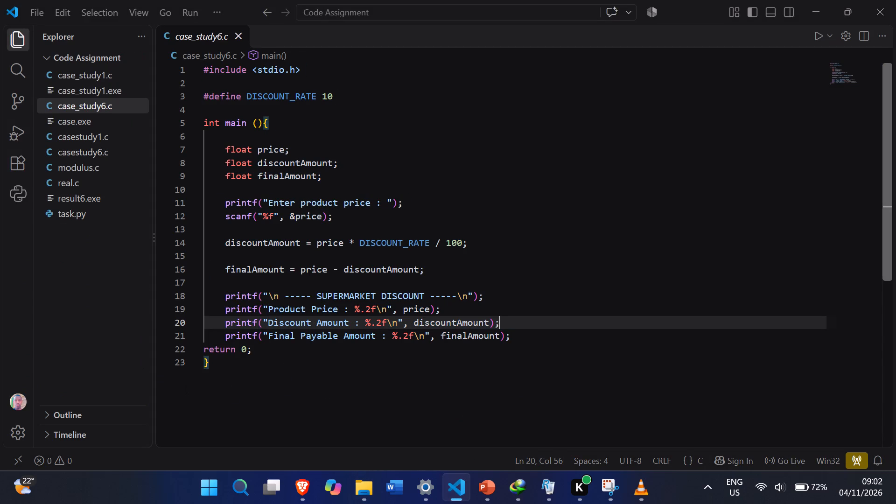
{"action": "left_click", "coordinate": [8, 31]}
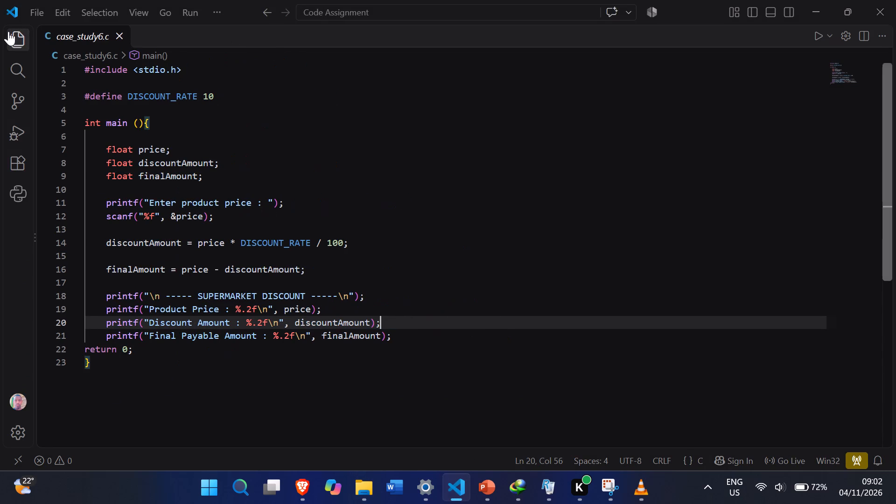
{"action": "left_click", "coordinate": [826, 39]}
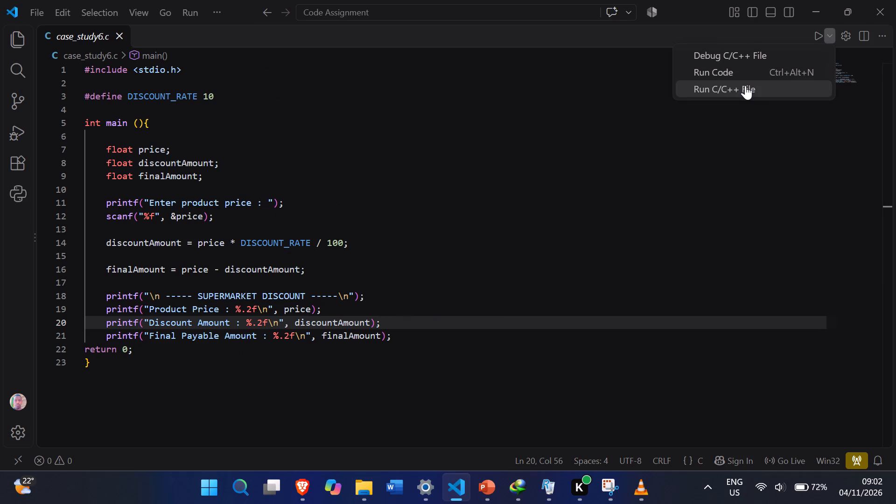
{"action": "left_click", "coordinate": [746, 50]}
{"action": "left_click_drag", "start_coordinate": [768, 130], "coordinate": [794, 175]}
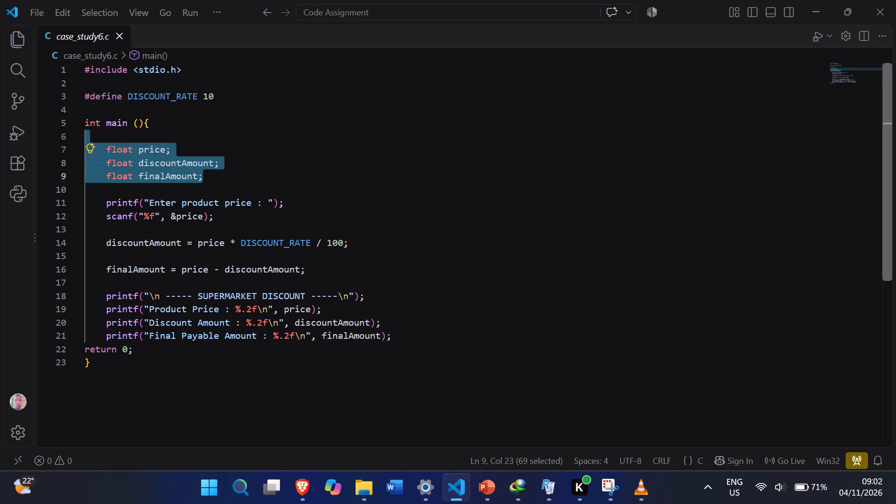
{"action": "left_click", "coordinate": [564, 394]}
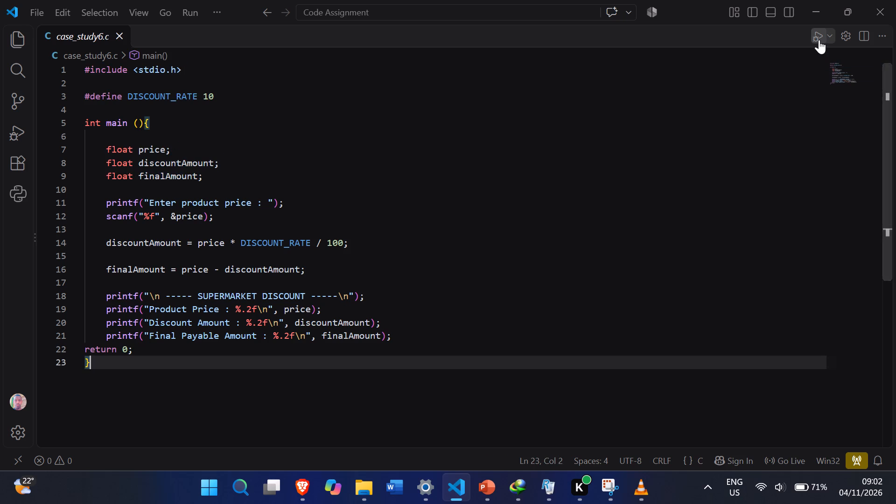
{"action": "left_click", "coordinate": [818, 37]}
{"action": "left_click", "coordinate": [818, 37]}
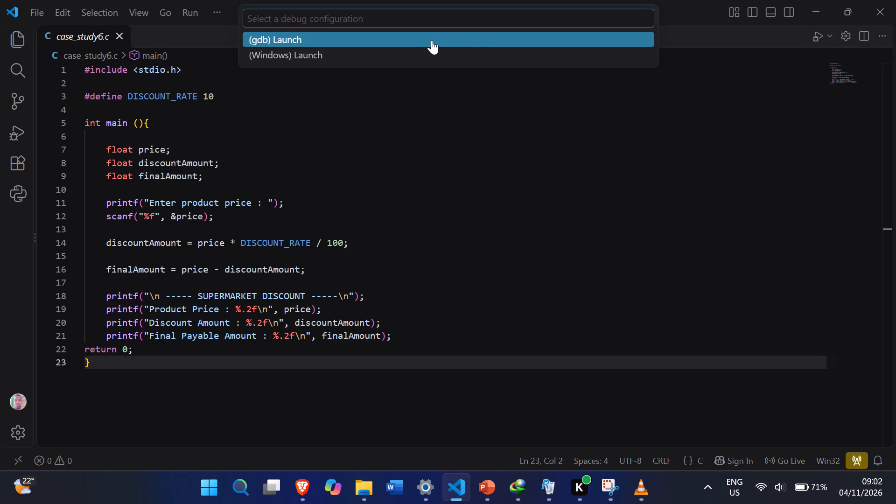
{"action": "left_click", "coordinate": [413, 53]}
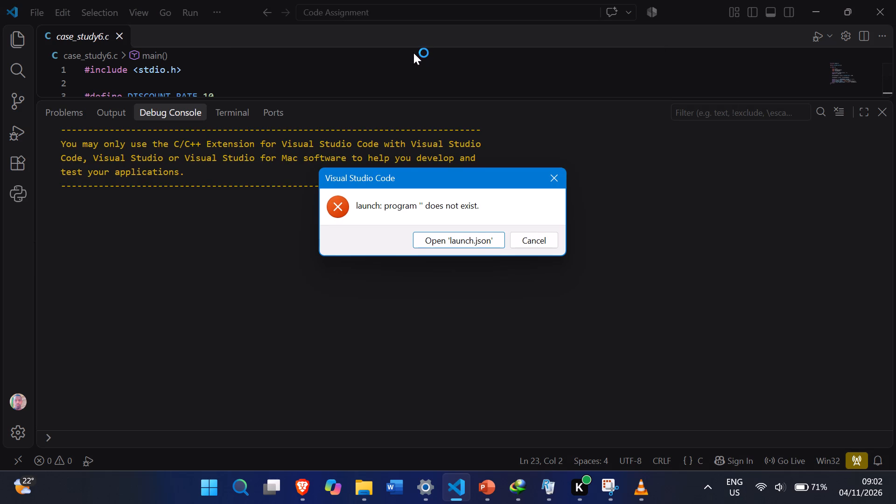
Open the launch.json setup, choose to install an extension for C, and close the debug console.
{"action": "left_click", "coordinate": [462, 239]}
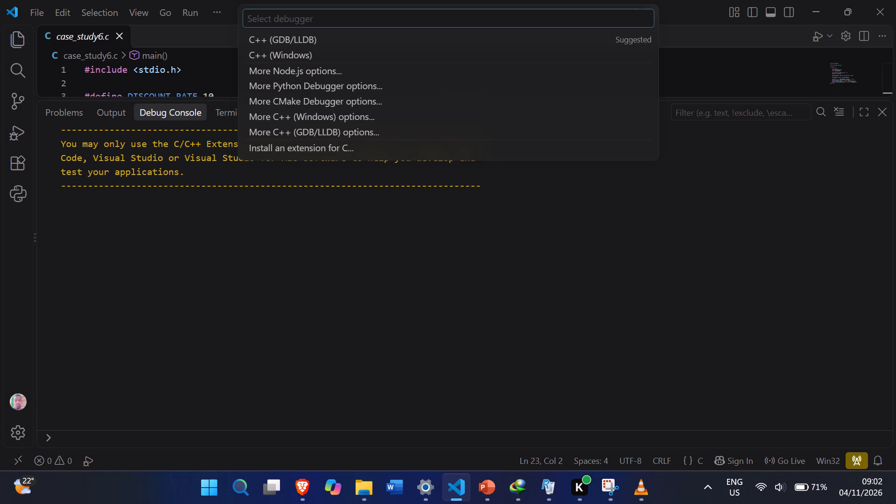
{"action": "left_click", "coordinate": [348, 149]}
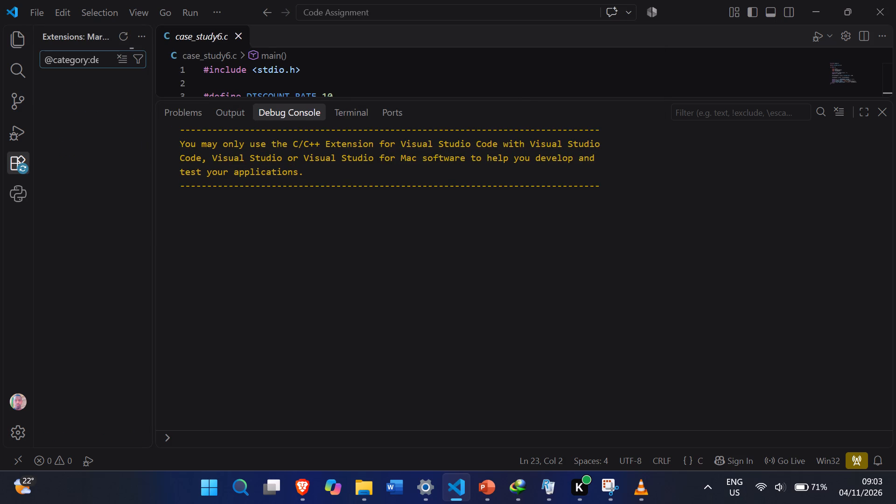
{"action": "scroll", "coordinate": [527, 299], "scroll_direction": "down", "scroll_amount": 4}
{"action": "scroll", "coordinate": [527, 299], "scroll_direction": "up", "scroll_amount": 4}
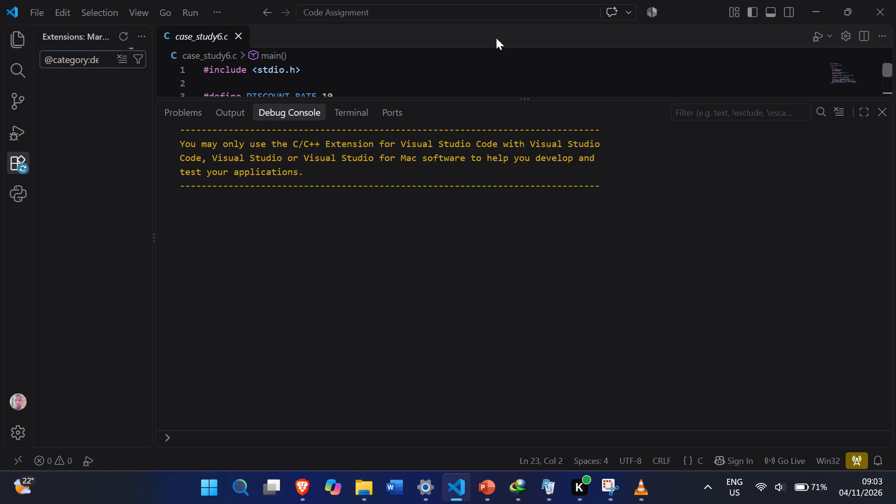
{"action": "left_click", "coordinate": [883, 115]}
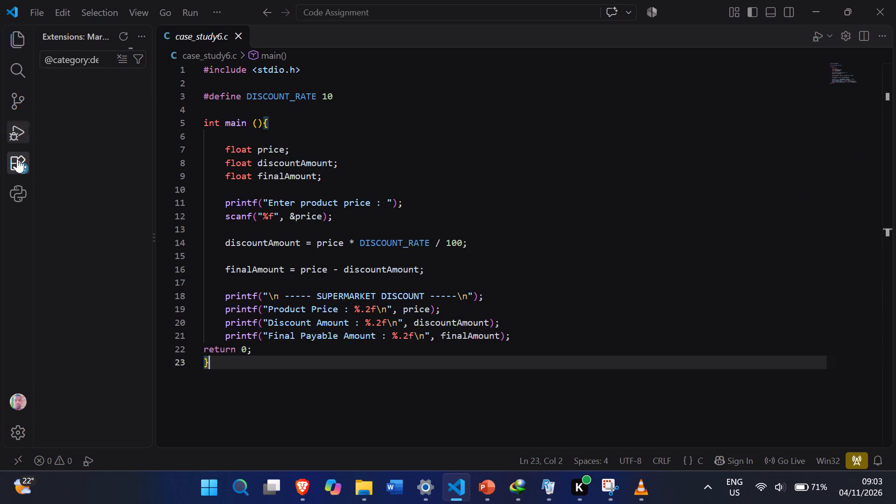
Clear the extension search filter and look through the installed extensions.
{"action": "left_click_drag", "start_coordinate": [114, 58], "coordinate": [125, 58]}
{"action": "left_click", "coordinate": [125, 58]}
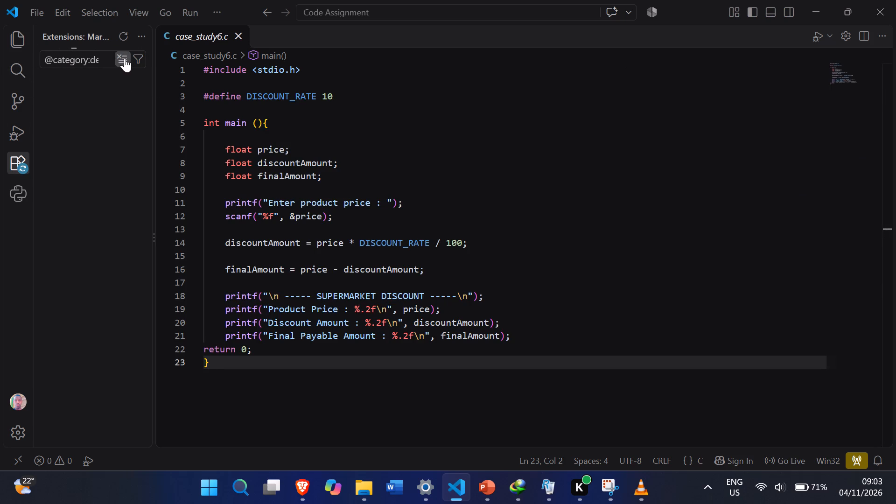
{"action": "scroll", "coordinate": [104, 203], "scroll_direction": "down", "scroll_amount": 3}
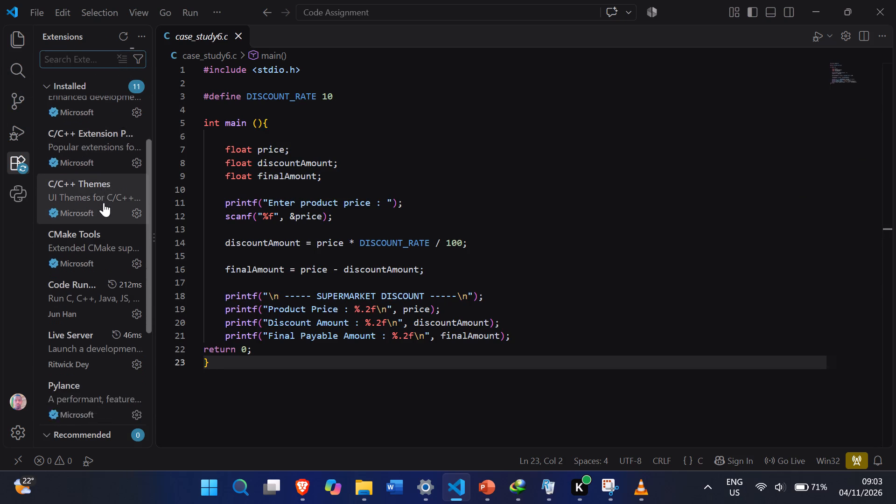
{"action": "scroll", "coordinate": [104, 203], "scroll_direction": "down", "scroll_amount": 8}
{"action": "scroll", "coordinate": [104, 203], "scroll_direction": "up", "scroll_amount": 11}
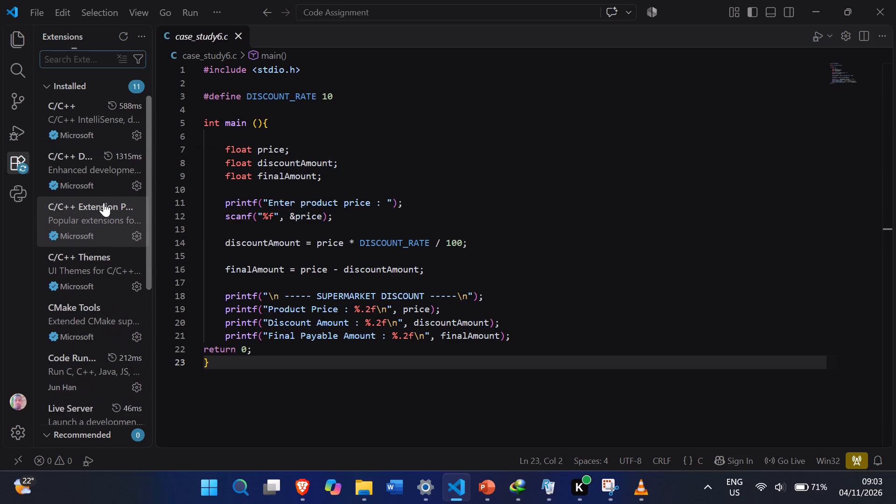
{"action": "scroll", "coordinate": [104, 203], "scroll_direction": "up", "scroll_amount": 5}
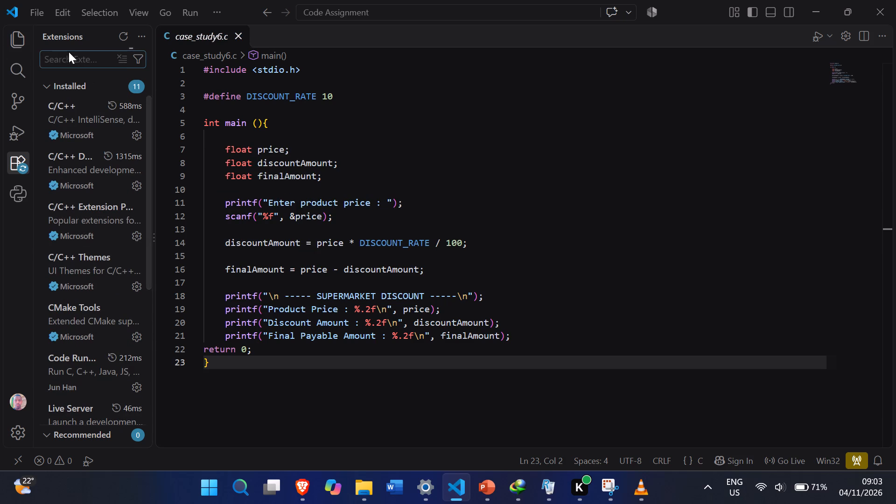
Search the extensions marketplace for "prett" and clear the search.
{"action": "left_click", "coordinate": [73, 56]}
{"action": "type", "text": "pr"}
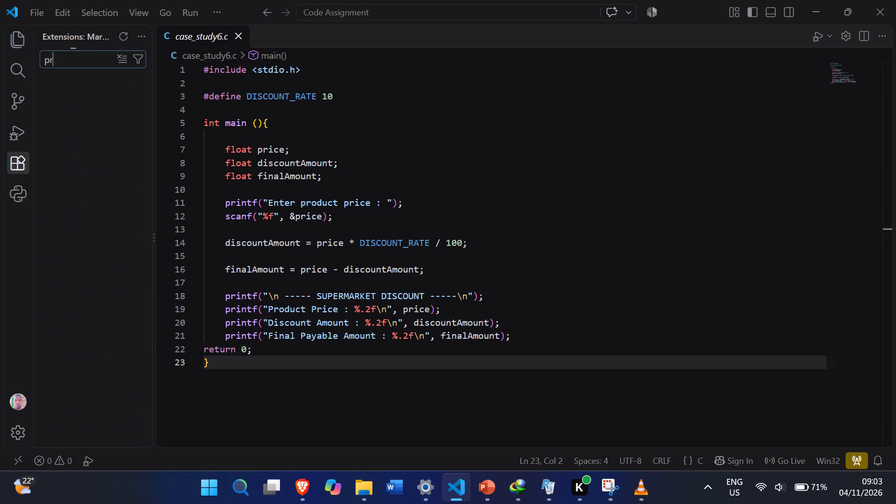
{"action": "key", "text": "e"}
{"action": "type", "text": "tt"}
{"action": "left_click", "coordinate": [115, 56]}
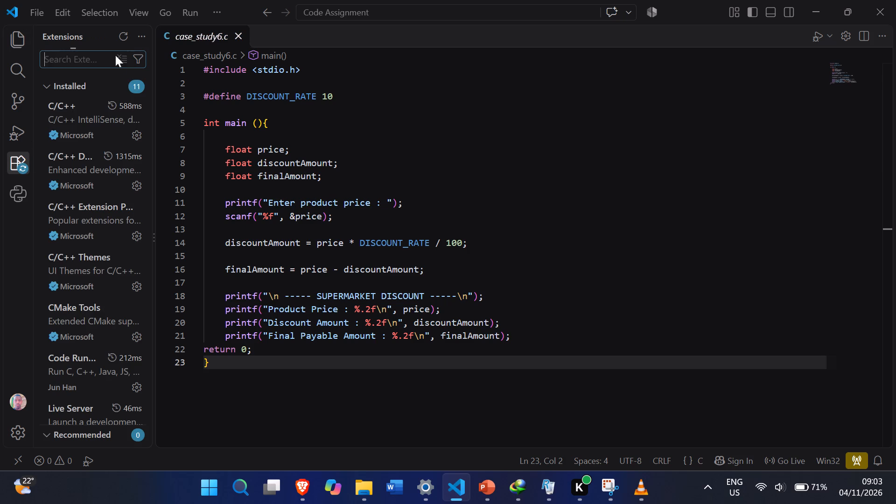
Examine the Installed and Recommended extension lists for the C and code-running extensions available.
{"action": "left_click", "coordinate": [94, 57]}
{"action": "left_click_drag", "start_coordinate": [71, 75], "coordinate": [71, 82]}
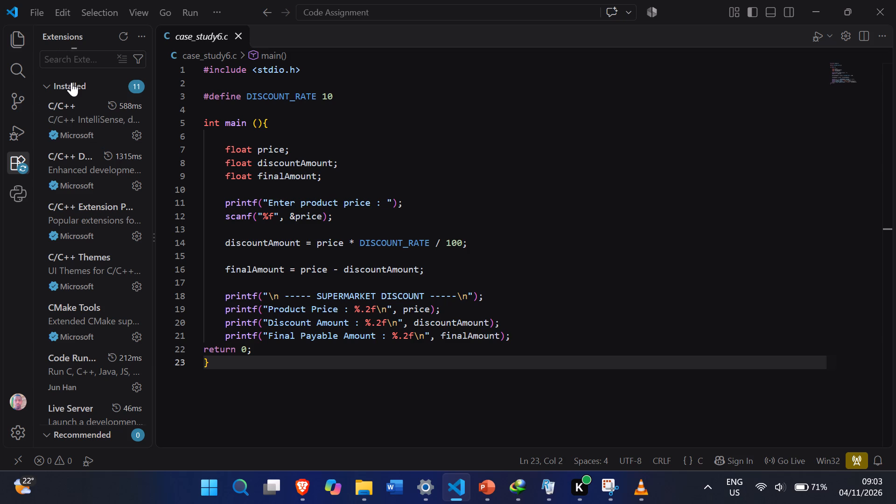
{"action": "left_click", "coordinate": [71, 82]}
{"action": "left_click", "coordinate": [71, 82]}
{"action": "left_click", "coordinate": [71, 82]}
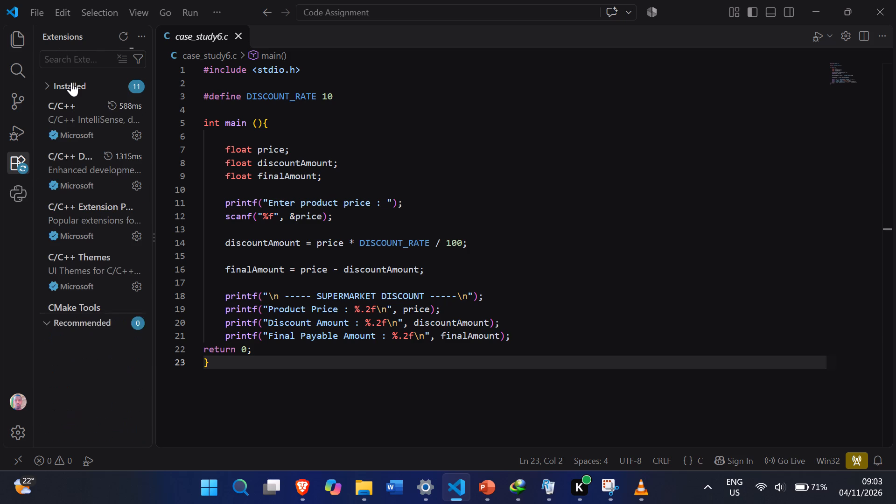
{"action": "left_click", "coordinate": [46, 102]}
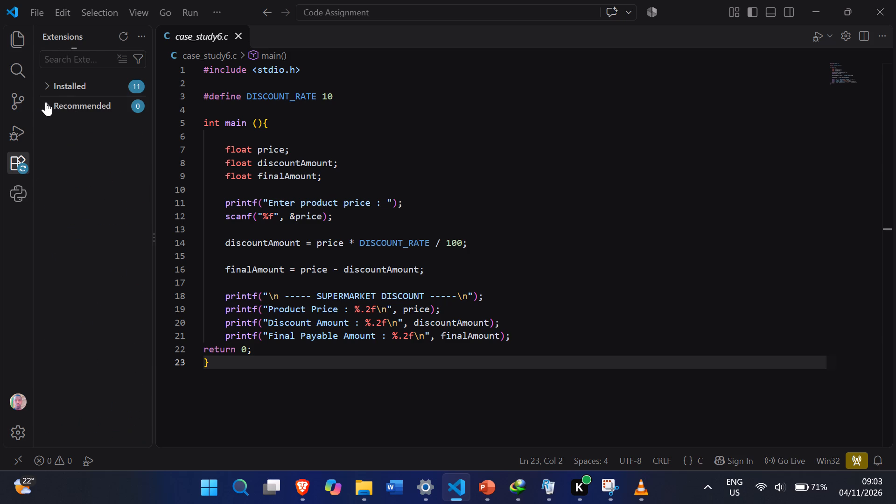
{"action": "left_click", "coordinate": [46, 102]}
{"action": "left_click", "coordinate": [46, 102]}
{"action": "left_click", "coordinate": [48, 85]}
{"action": "scroll", "coordinate": [75, 235], "scroll_direction": "down", "scroll_amount": 10}
{"action": "scroll", "coordinate": [75, 235], "scroll_direction": "up", "scroll_amount": 5}
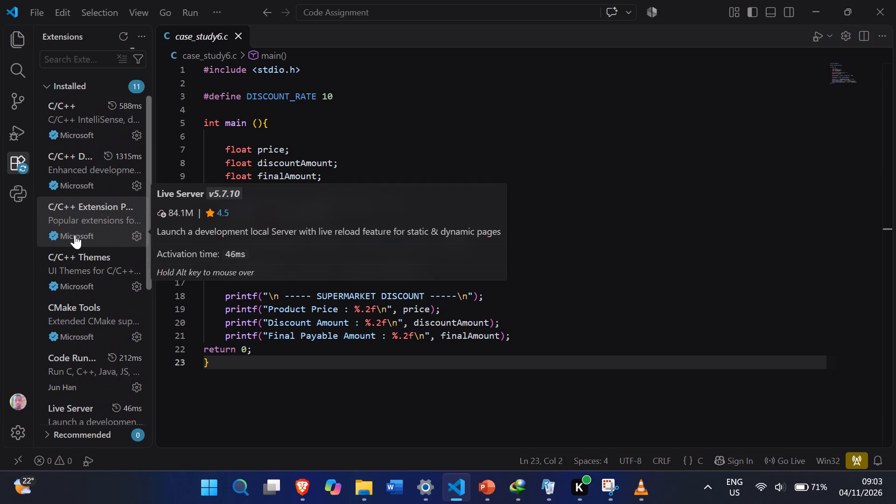
{"action": "scroll", "coordinate": [75, 235], "scroll_direction": "up", "scroll_amount": 4}
{"action": "scroll", "coordinate": [75, 235], "scroll_direction": "down", "scroll_amount": 17}
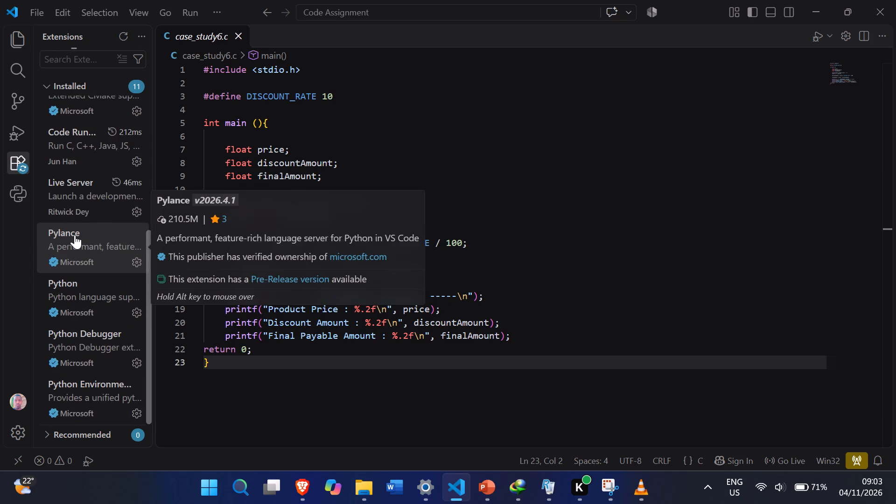
{"action": "scroll", "coordinate": [75, 235], "scroll_direction": "up", "scroll_amount": 12}
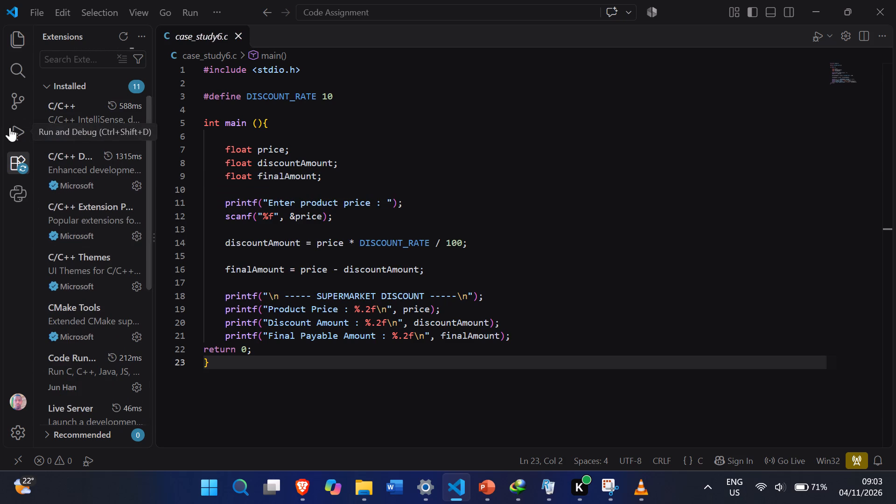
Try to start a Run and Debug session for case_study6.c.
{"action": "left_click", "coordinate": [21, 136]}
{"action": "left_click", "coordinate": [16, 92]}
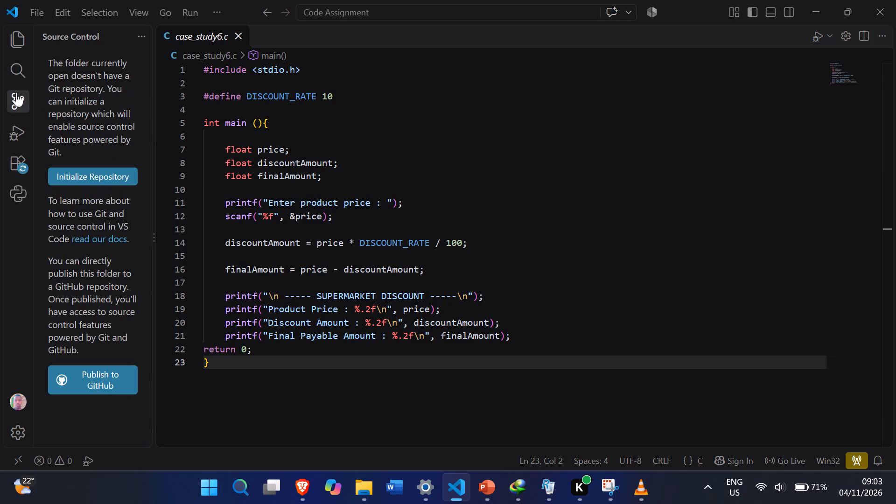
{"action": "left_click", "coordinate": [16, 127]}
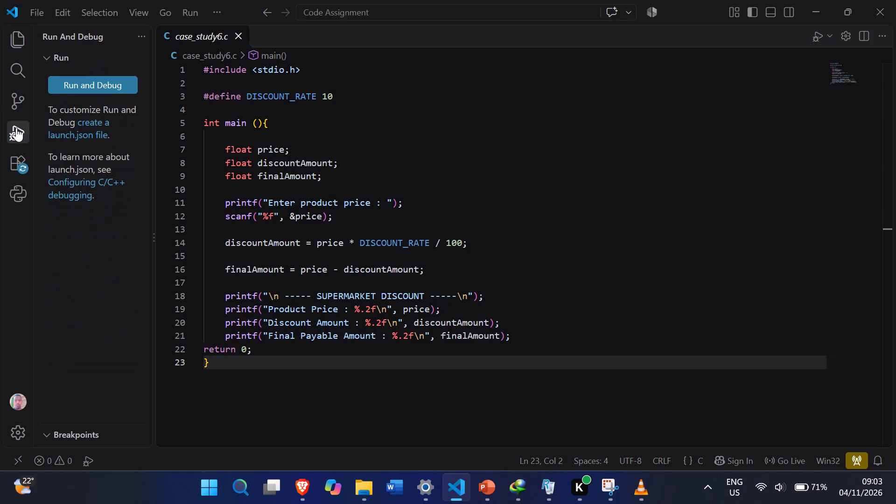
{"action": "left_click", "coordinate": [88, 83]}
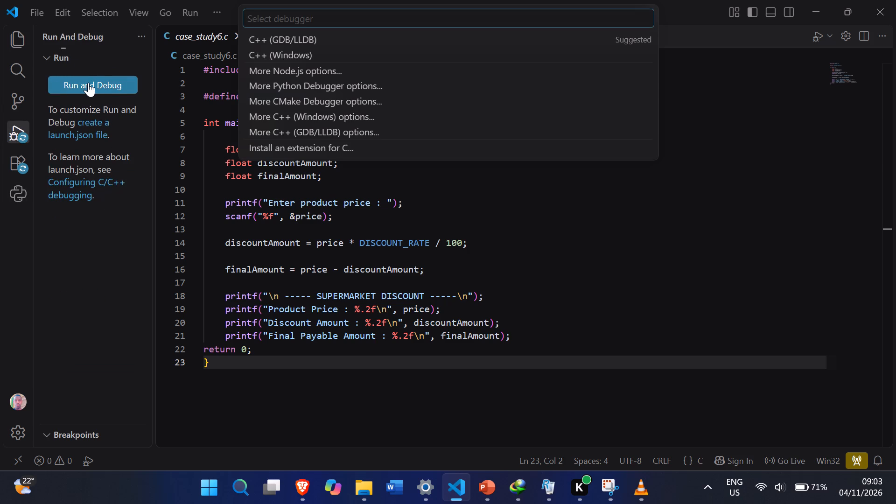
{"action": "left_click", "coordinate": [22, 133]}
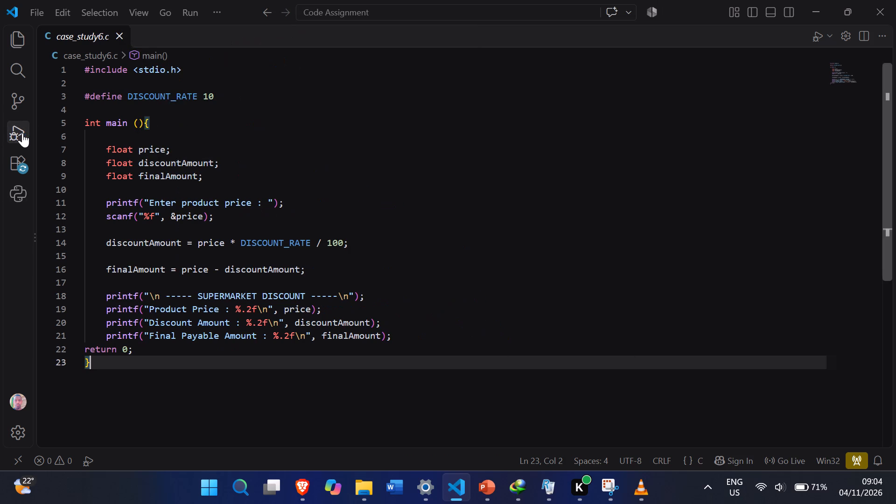
Search the extensions marketplace for "prettier" and install the Prettier - Code formatter extension, trusting its publisher.
{"action": "left_click", "coordinate": [13, 155]}
{"action": "left_click", "coordinate": [66, 63]}
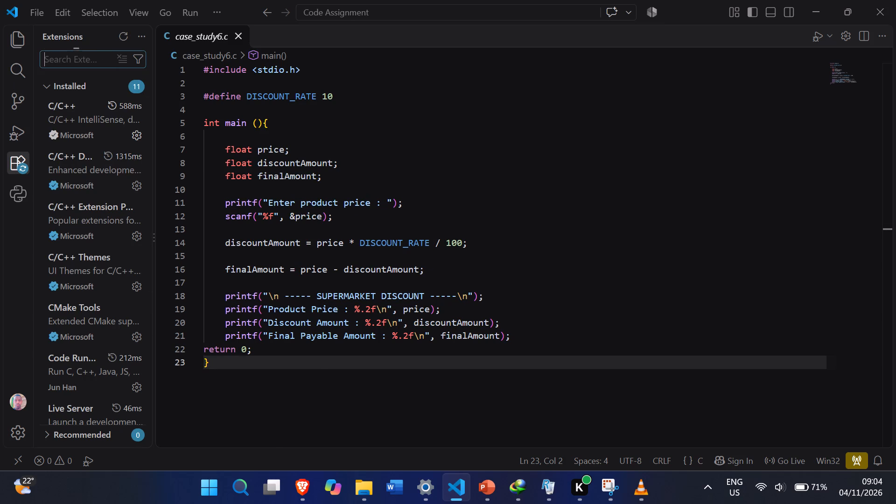
{"action": "type", "text": "prettier"}
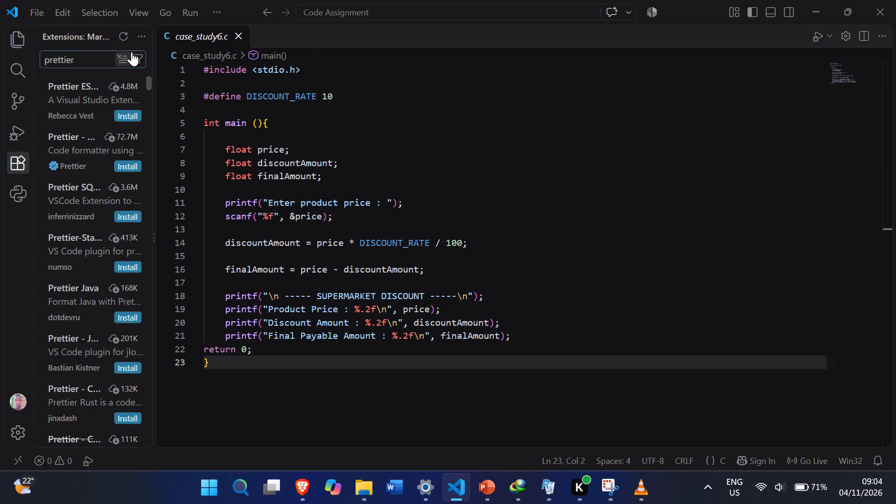
{"action": "left_click_drag", "start_coordinate": [154, 43], "coordinate": [230, 46]}
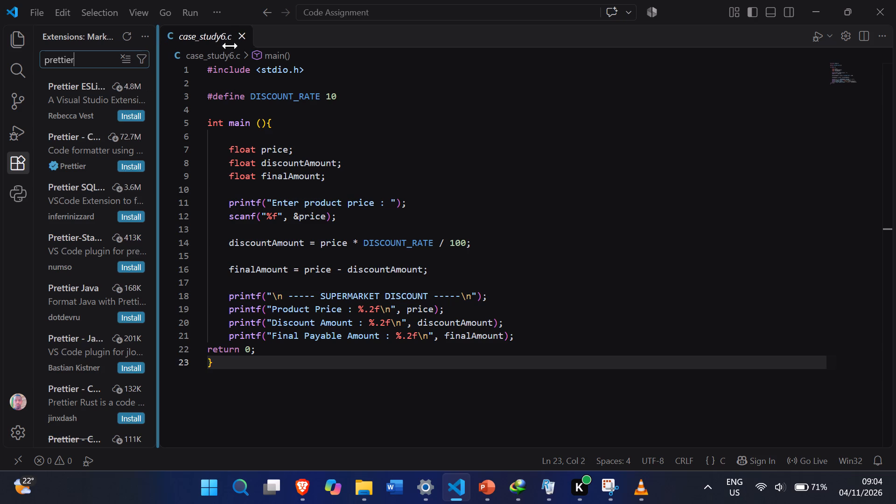
{"action": "left_click_drag", "start_coordinate": [230, 46], "coordinate": [337, 45]}
{"action": "left_click", "coordinate": [337, 45]}
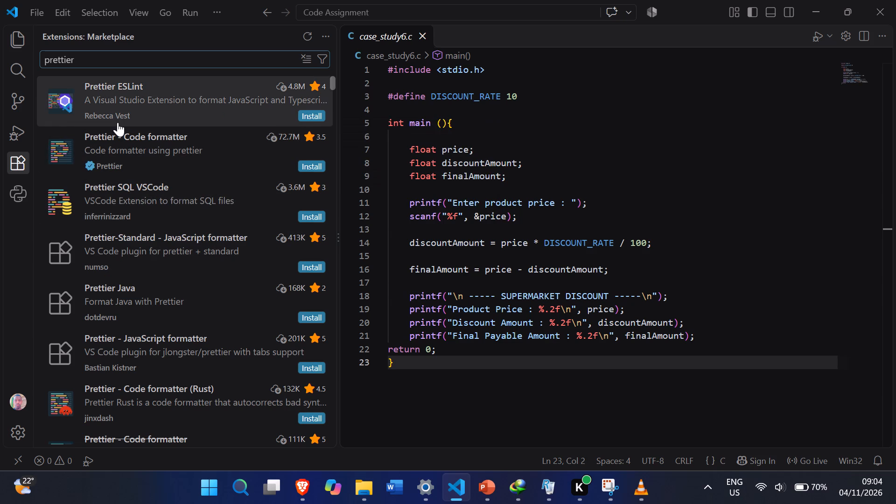
{"action": "left_click", "coordinate": [311, 165]}
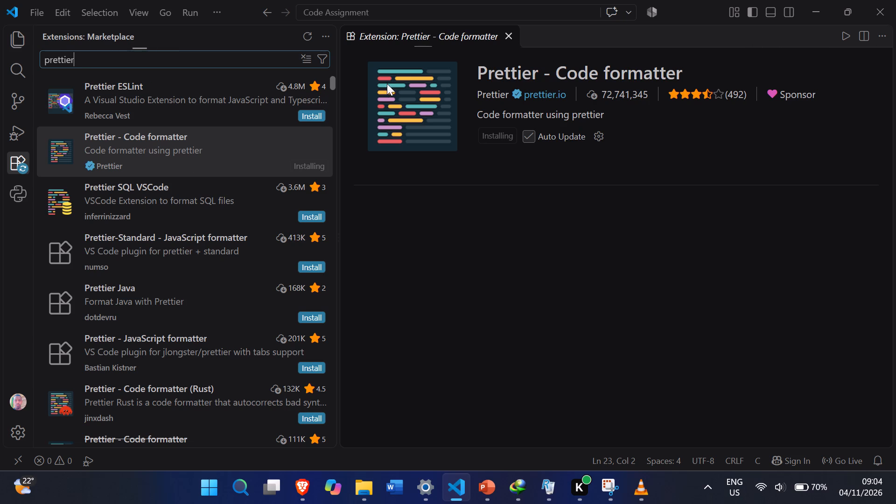
{"action": "left_click", "coordinate": [338, 49]}
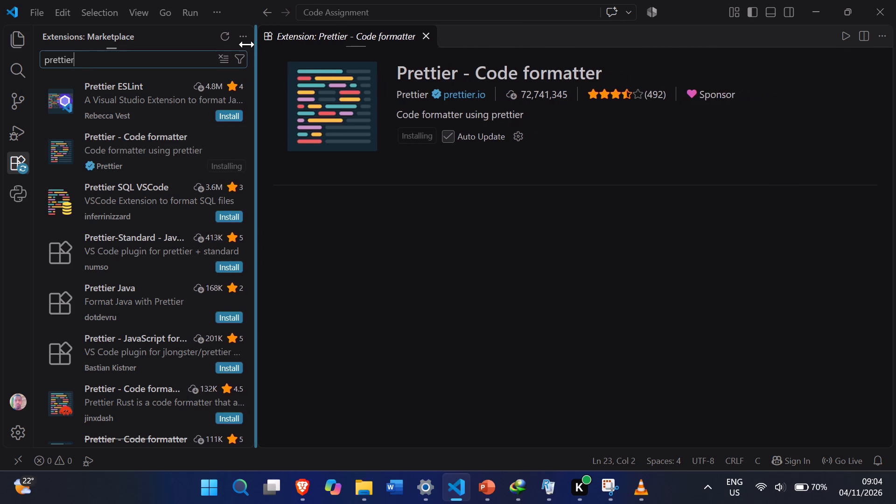
{"action": "left_click", "coordinate": [237, 44]}
{"action": "left_click", "coordinate": [418, 284]}
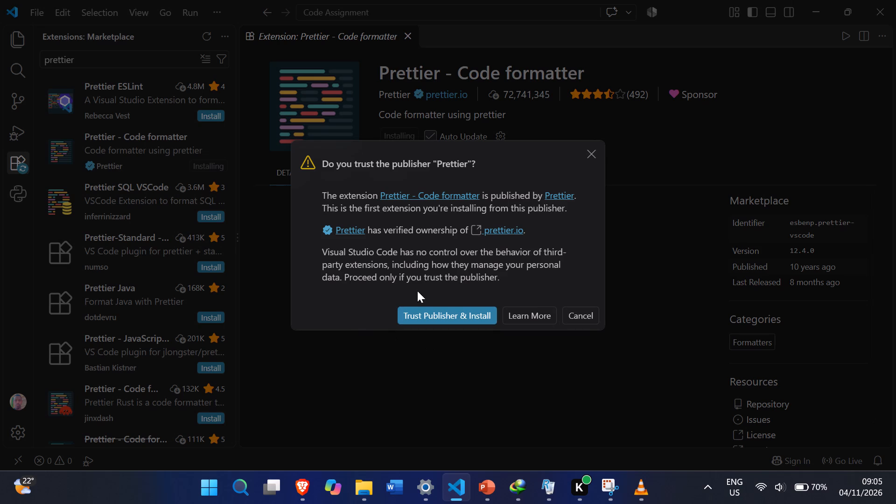
{"action": "left_click", "coordinate": [441, 314]}
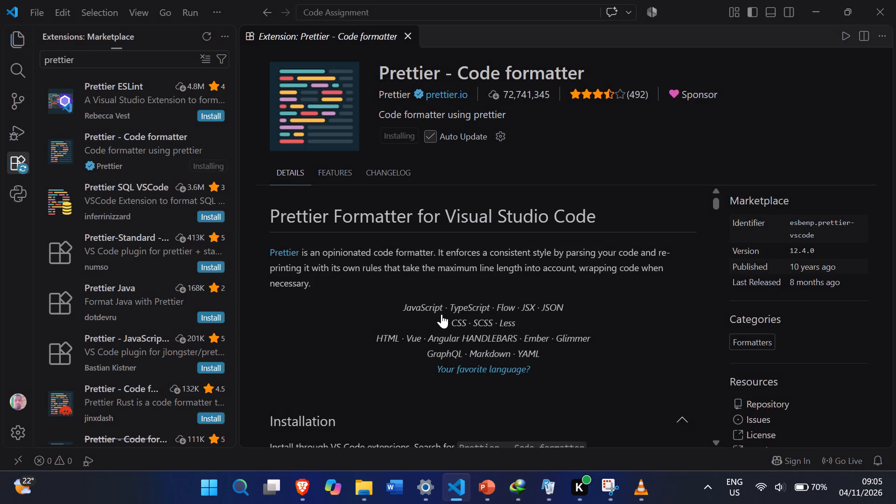
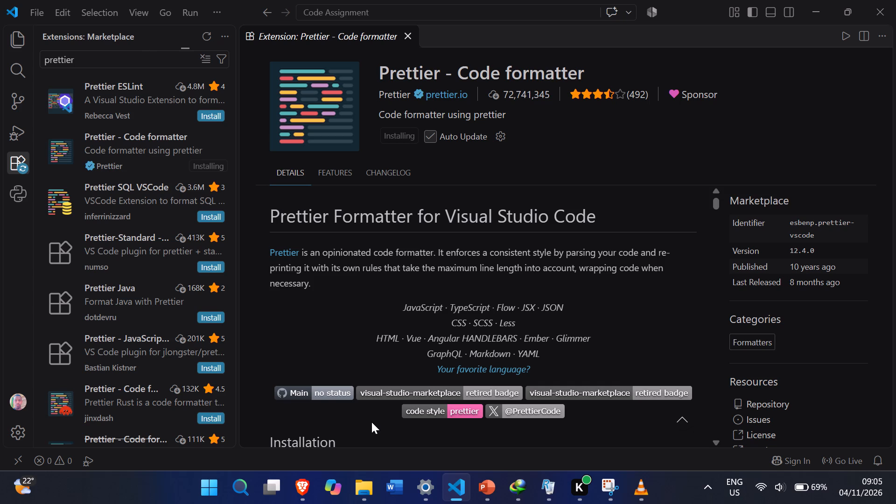
Examine the "prettier" search results and read through the Prettier - Code formatter extension's details on setting the default formatter.
{"action": "scroll", "coordinate": [144, 343], "scroll_direction": "down", "scroll_amount": 13}
{"action": "scroll", "coordinate": [144, 343], "scroll_direction": "up", "scroll_amount": 5}
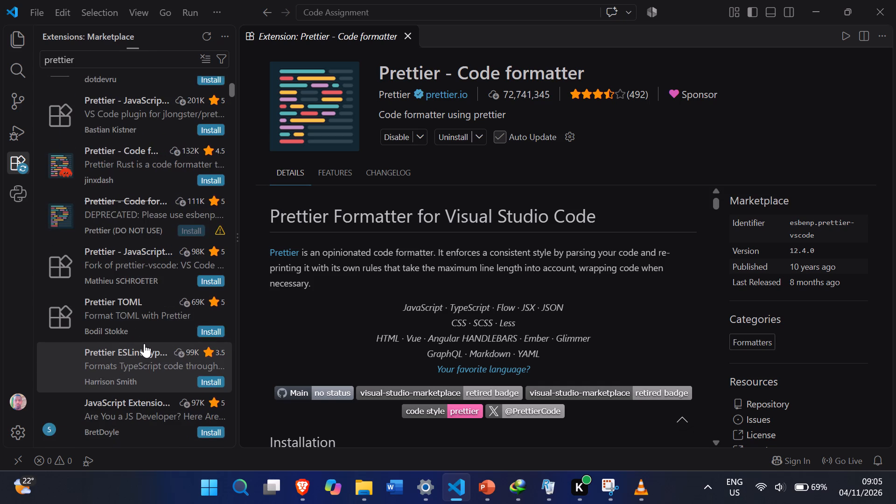
{"action": "scroll", "coordinate": [144, 343], "scroll_direction": "up", "scroll_amount": 9}
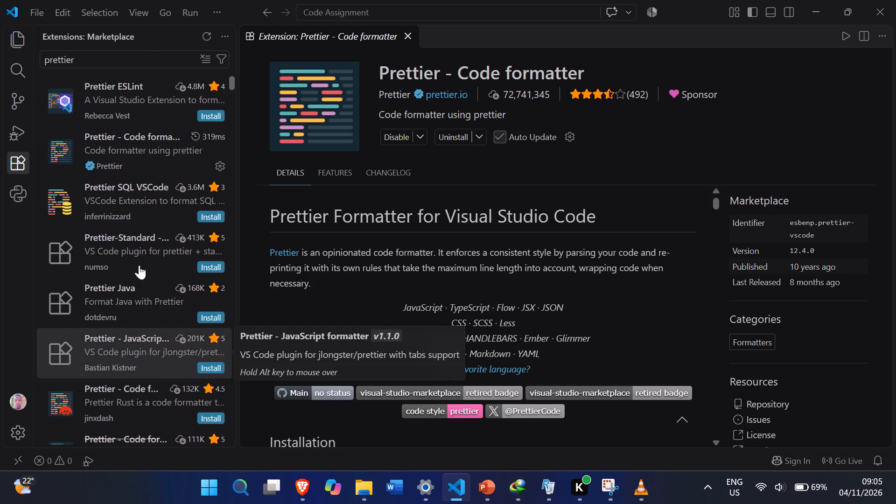
{"action": "left_click", "coordinate": [191, 158]}
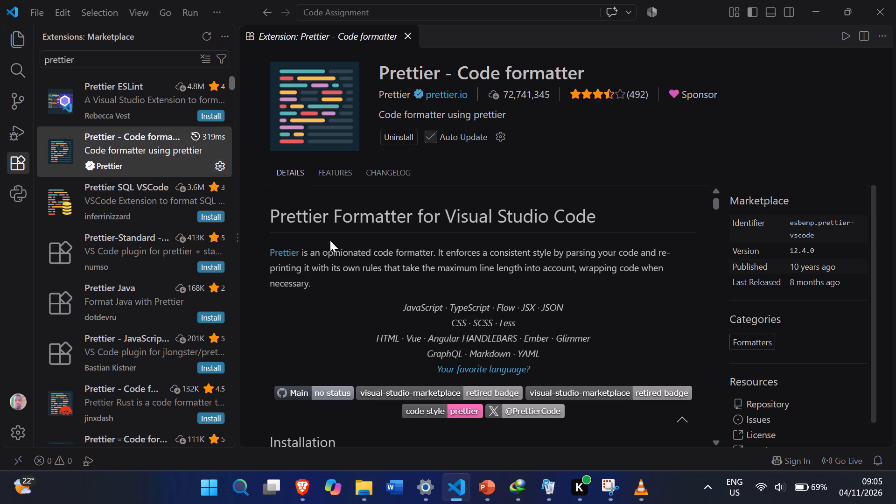
{"action": "scroll", "coordinate": [387, 313], "scroll_direction": "down", "scroll_amount": 6}
{"action": "scroll", "coordinate": [387, 313], "scroll_direction": "up", "scroll_amount": 6}
{"action": "scroll", "coordinate": [365, 237], "scroll_direction": "down", "scroll_amount": 1}
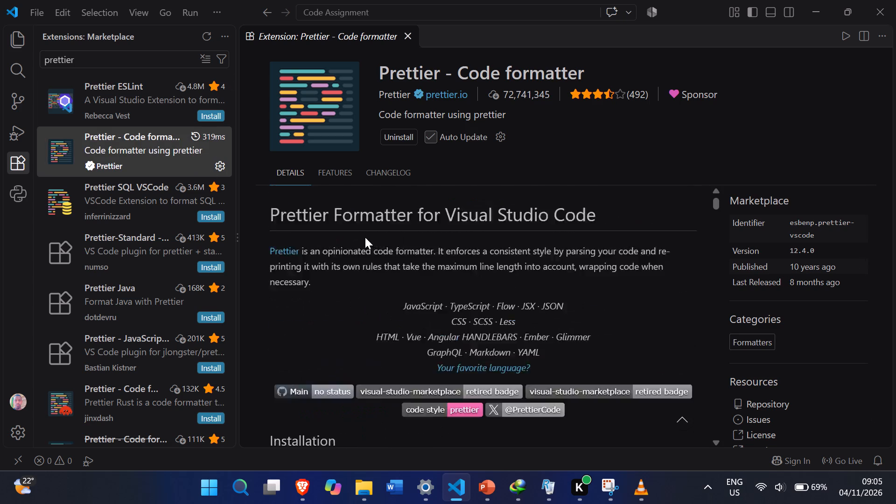
{"action": "scroll", "coordinate": [365, 237], "scroll_direction": "down", "scroll_amount": 5}
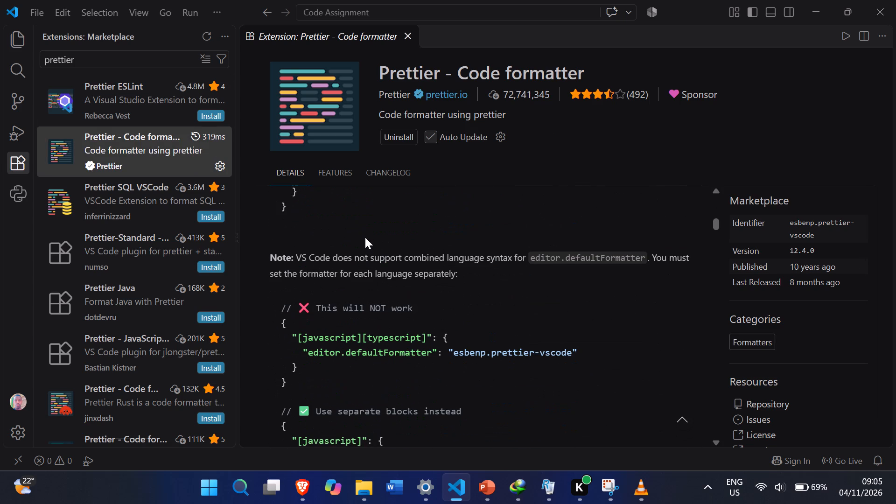
{"action": "scroll", "coordinate": [365, 237], "scroll_direction": "up", "scroll_amount": 2}
{"action": "scroll", "coordinate": [365, 237], "scroll_direction": "down", "scroll_amount": 4}
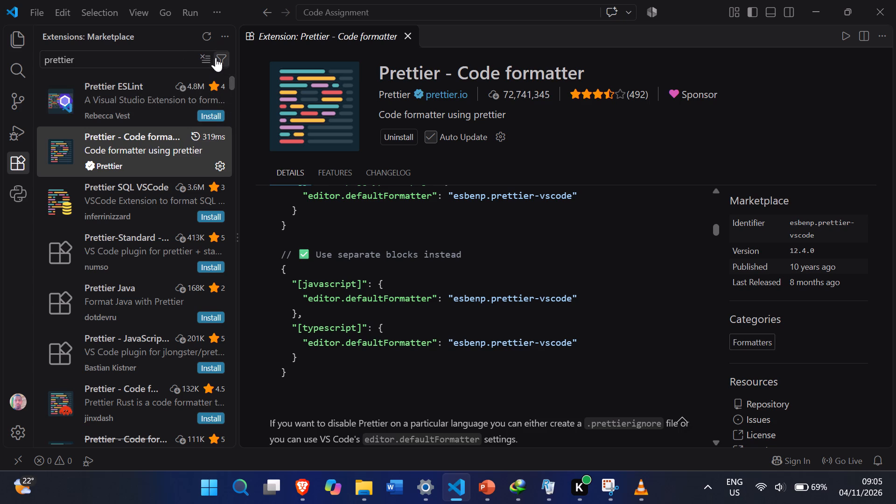
Clear the marketplace search and look through the installed extensions.
{"action": "left_click", "coordinate": [201, 56]}
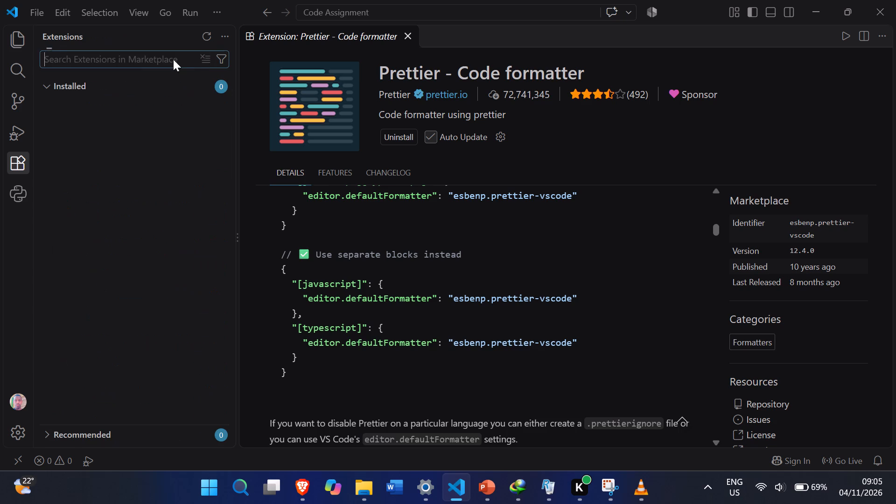
{"action": "scroll", "coordinate": [107, 175], "scroll_direction": "down", "scroll_amount": 7}
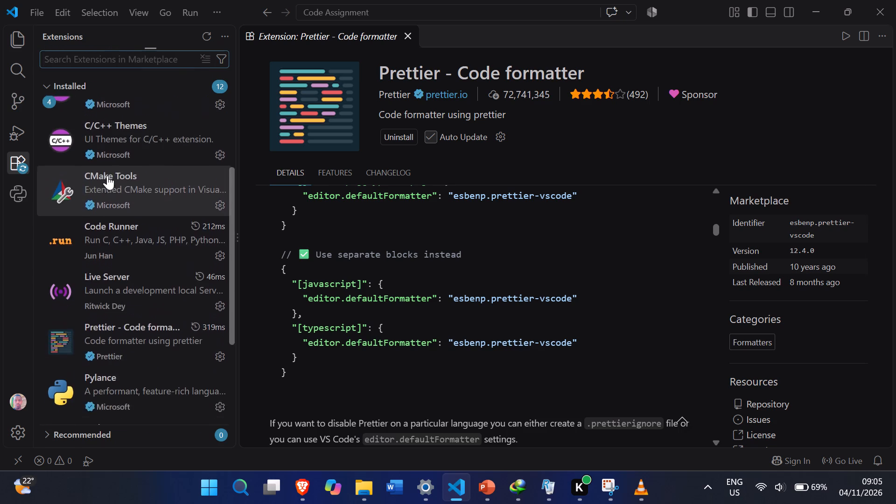
{"action": "scroll", "coordinate": [107, 175], "scroll_direction": "down", "scroll_amount": 6}
{"action": "scroll", "coordinate": [122, 213], "scroll_direction": "up", "scroll_amount": 8}
Close the Prettier extension page and open case_study6.c from the Code Assignment folder.
{"action": "left_click", "coordinate": [14, 30]}
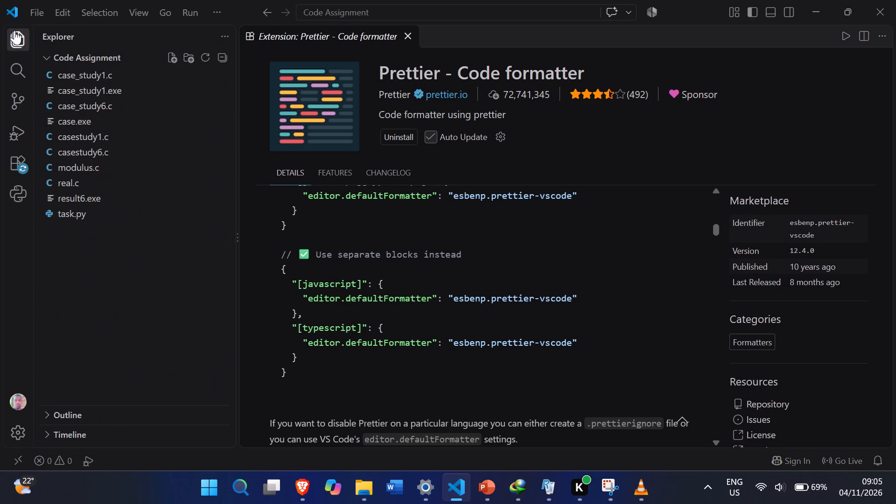
{"action": "left_click", "coordinate": [407, 37]}
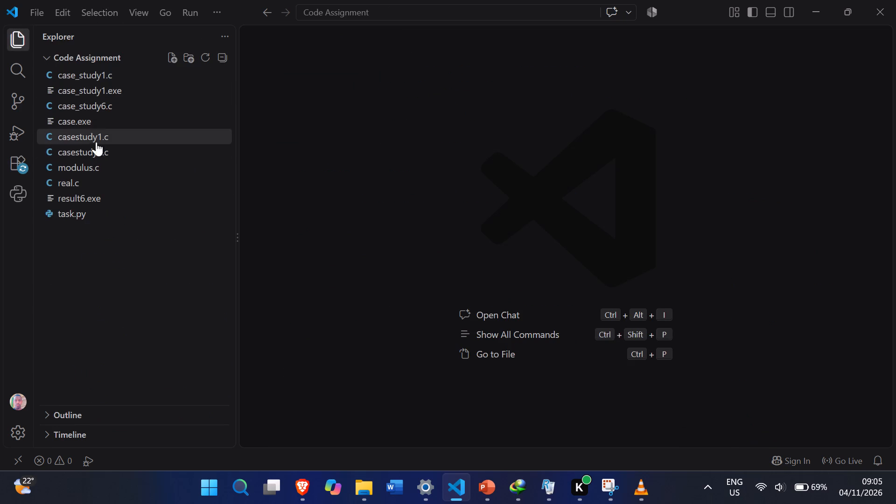
{"action": "left_click", "coordinate": [88, 154]}
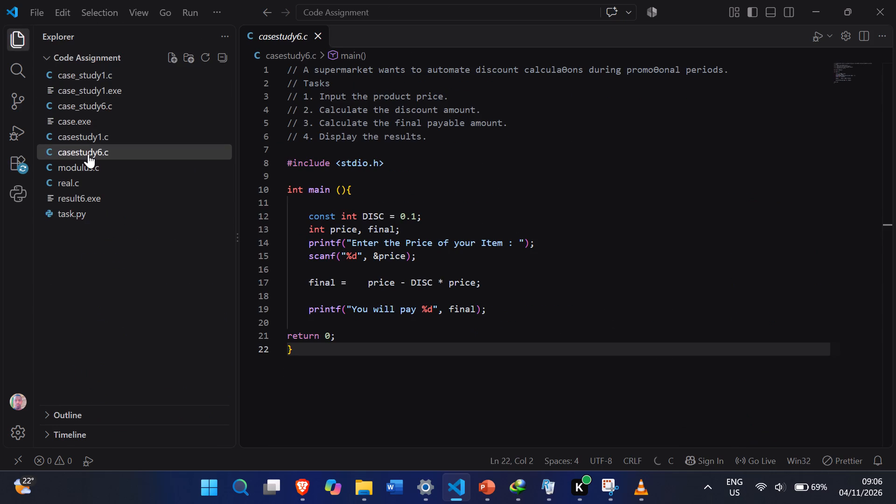
{"action": "left_click", "coordinate": [93, 91]}
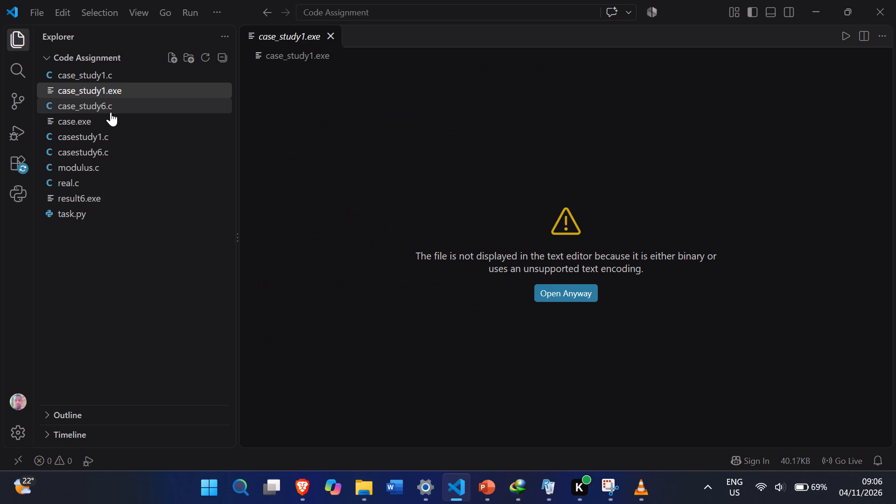
{"action": "left_click", "coordinate": [111, 112]}
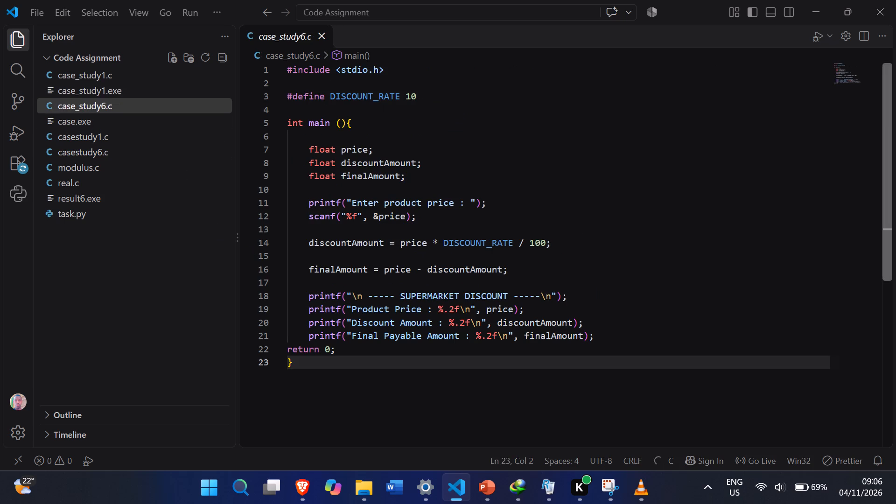
Check the Prettier output log for case_study6.c and close it.
{"action": "left_click", "coordinate": [839, 461]}
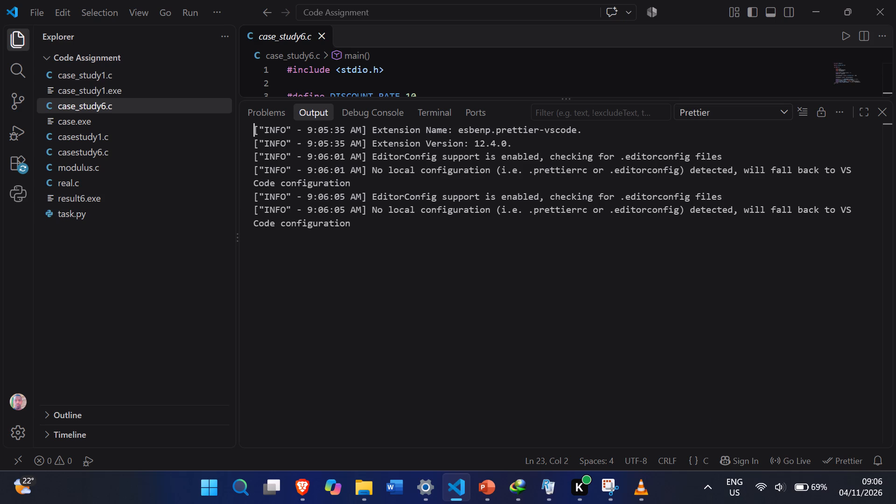
{"action": "left_click", "coordinate": [887, 119]}
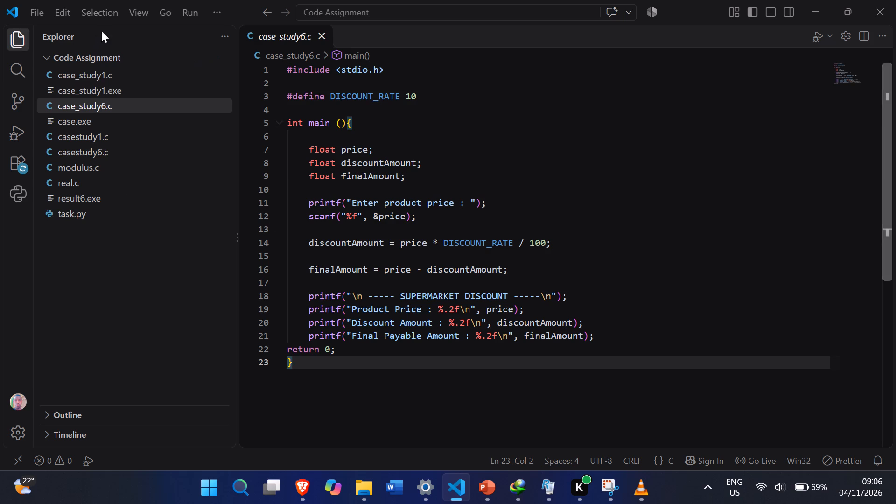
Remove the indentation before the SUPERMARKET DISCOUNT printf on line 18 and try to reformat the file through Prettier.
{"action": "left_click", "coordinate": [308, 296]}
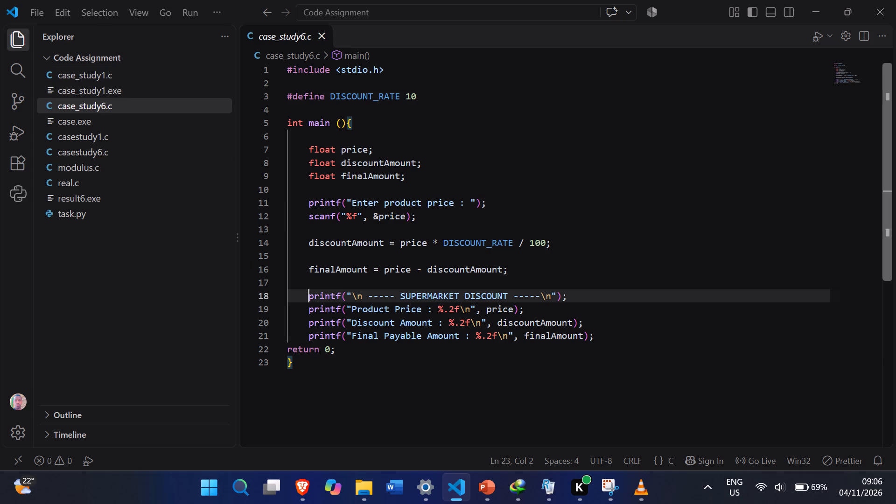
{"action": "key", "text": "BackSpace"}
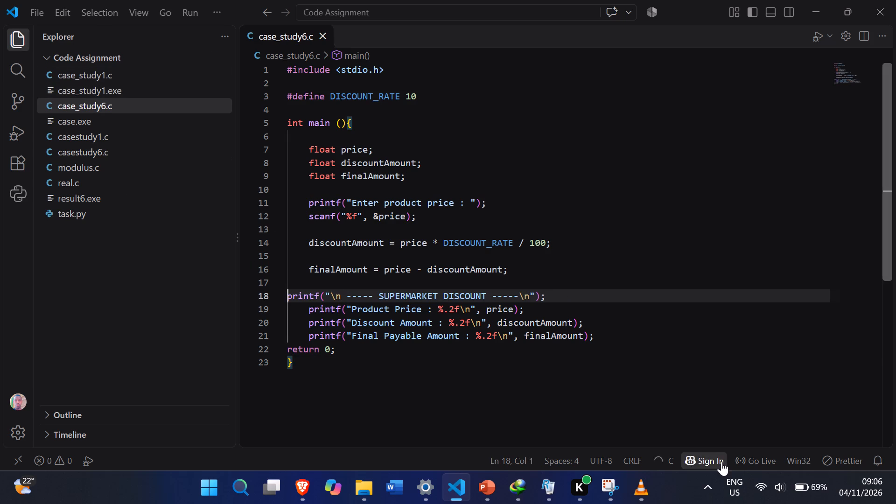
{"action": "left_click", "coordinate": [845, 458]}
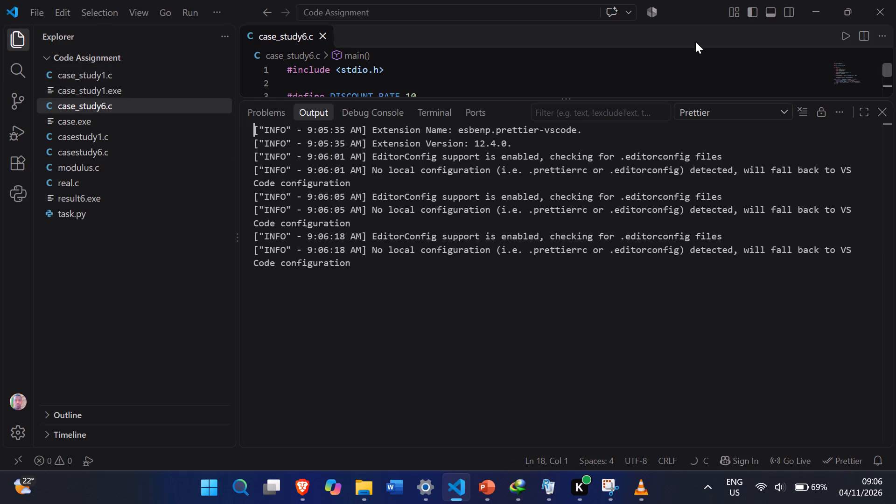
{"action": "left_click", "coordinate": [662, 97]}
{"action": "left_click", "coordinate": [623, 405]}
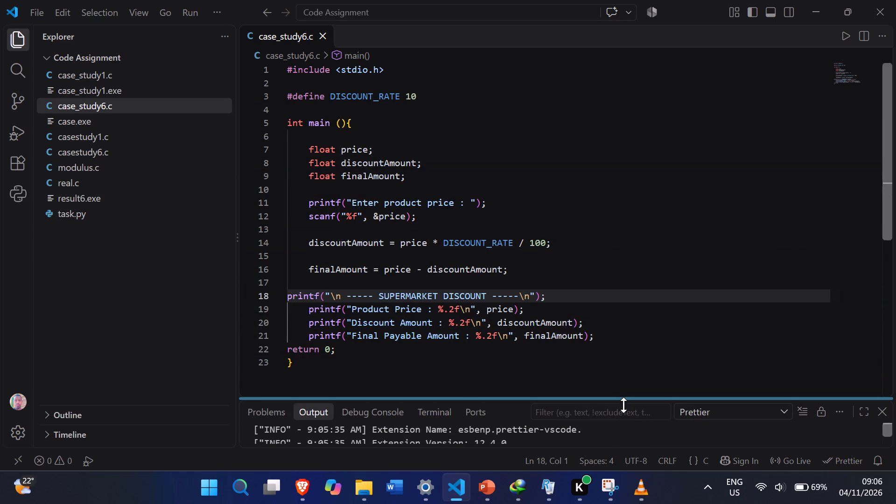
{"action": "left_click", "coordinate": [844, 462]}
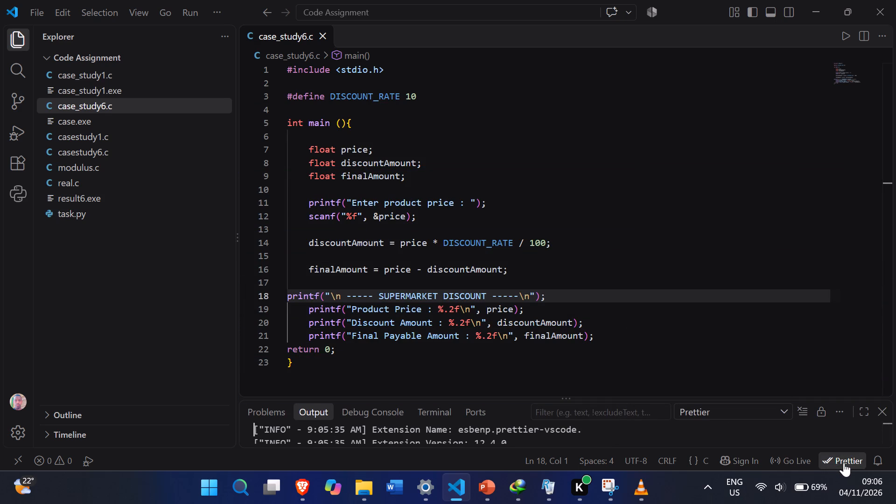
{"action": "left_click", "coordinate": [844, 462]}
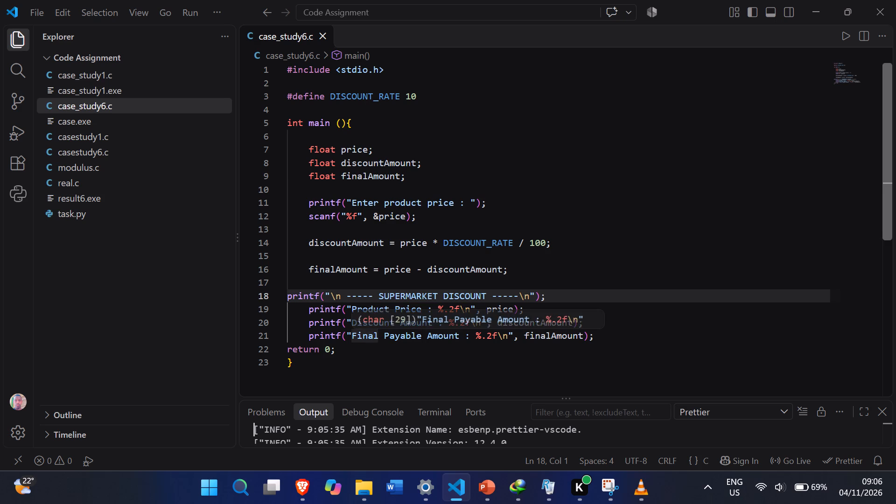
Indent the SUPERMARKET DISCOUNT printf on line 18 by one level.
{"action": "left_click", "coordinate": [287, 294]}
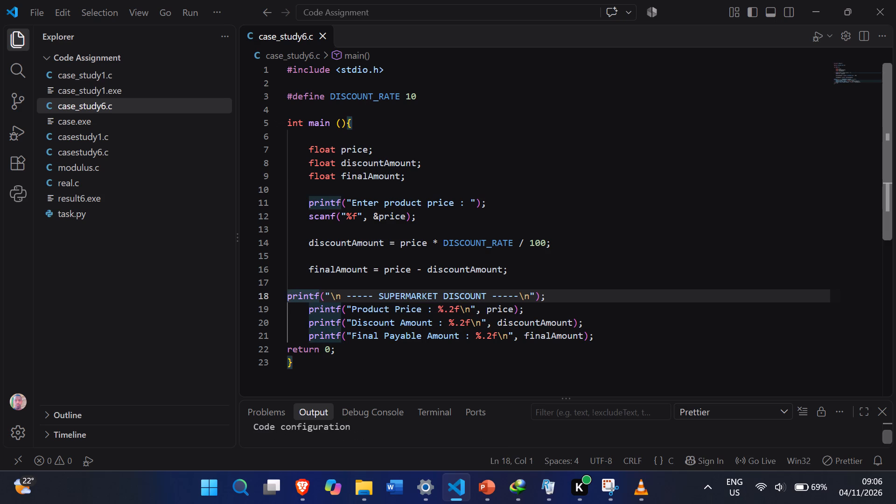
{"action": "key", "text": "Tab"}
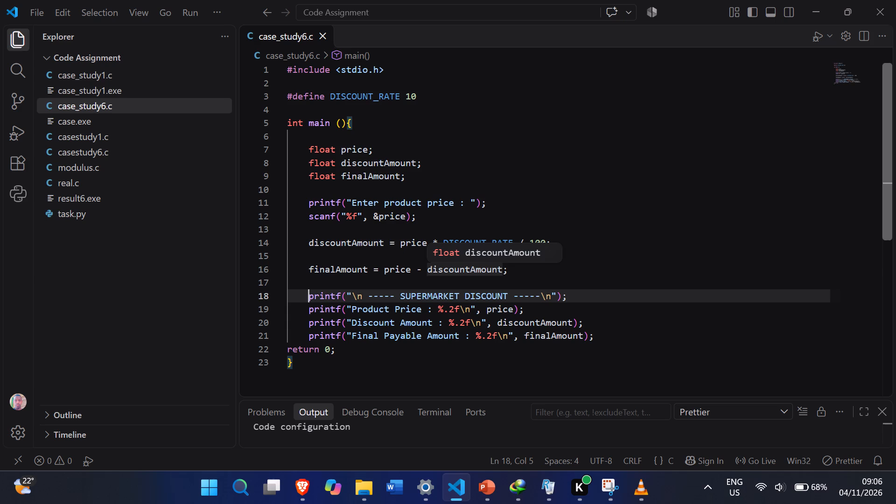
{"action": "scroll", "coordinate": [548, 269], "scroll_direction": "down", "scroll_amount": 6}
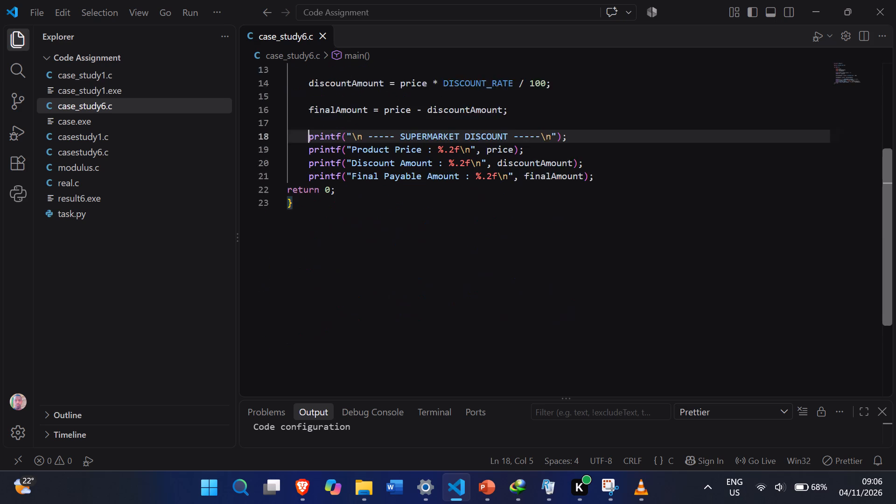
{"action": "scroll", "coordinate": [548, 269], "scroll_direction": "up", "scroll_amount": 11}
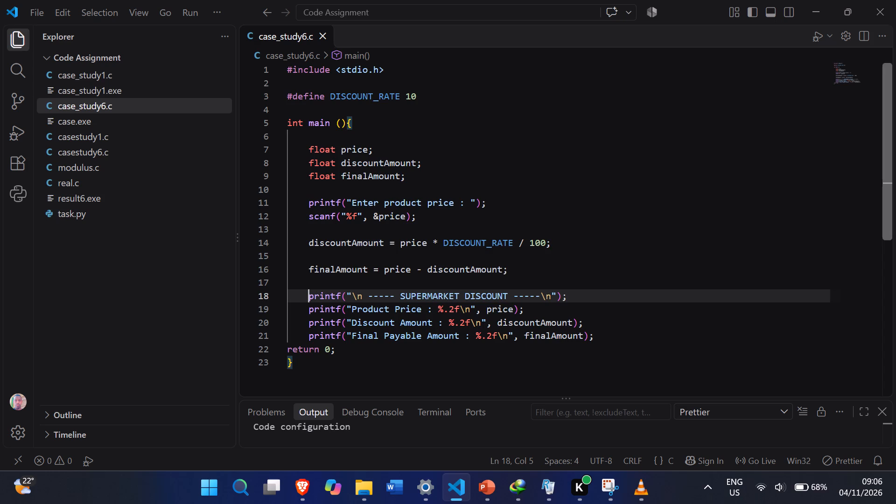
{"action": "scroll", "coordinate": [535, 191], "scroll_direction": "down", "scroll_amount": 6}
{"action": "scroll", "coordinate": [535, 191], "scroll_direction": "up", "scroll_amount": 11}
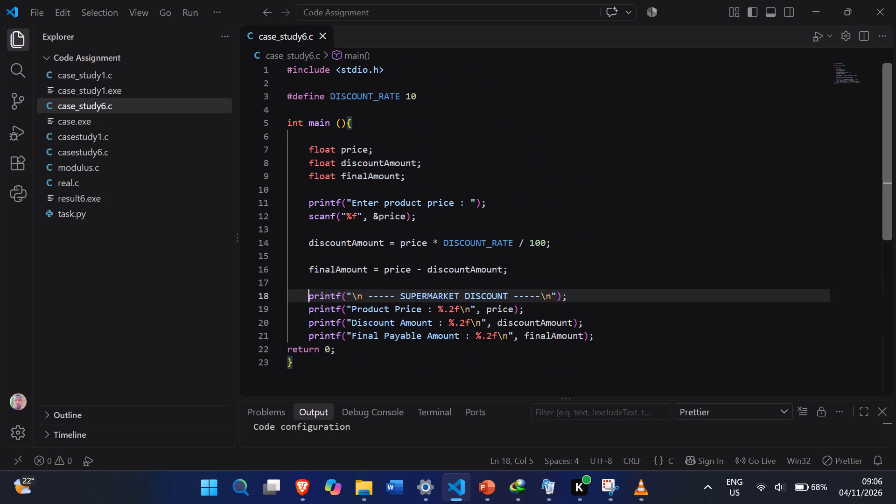
Switch to the Case Study 1 presentation in PowerPoint, save it and close it.
{"action": "left_click", "coordinate": [513, 489]}
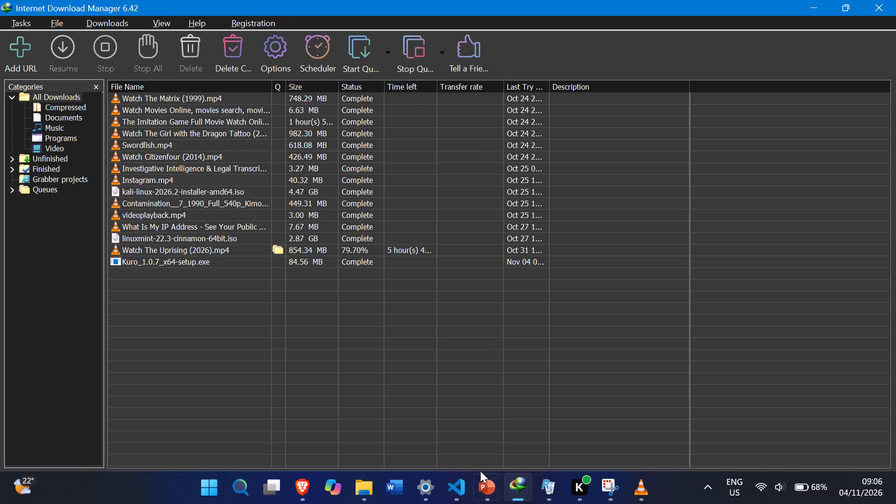
{"action": "left_click", "coordinate": [484, 495]}
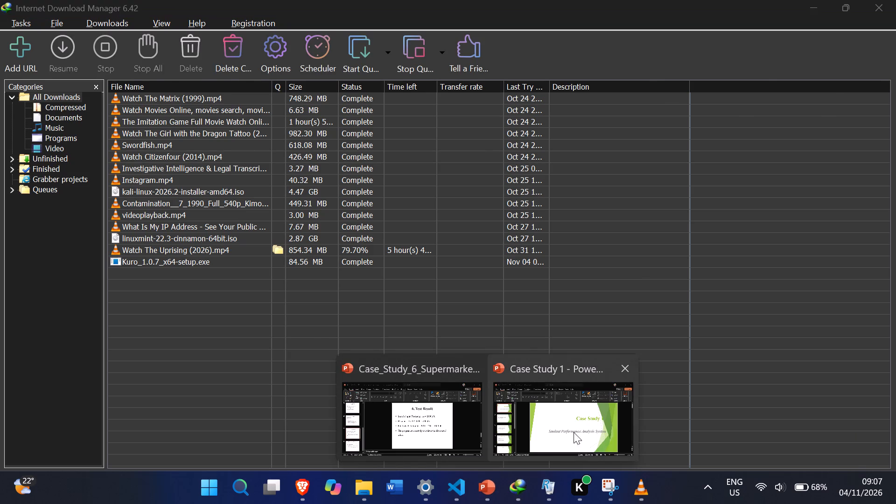
{"action": "left_click", "coordinate": [586, 435]}
{"action": "scroll", "coordinate": [475, 374], "scroll_direction": "down", "scroll_amount": 5}
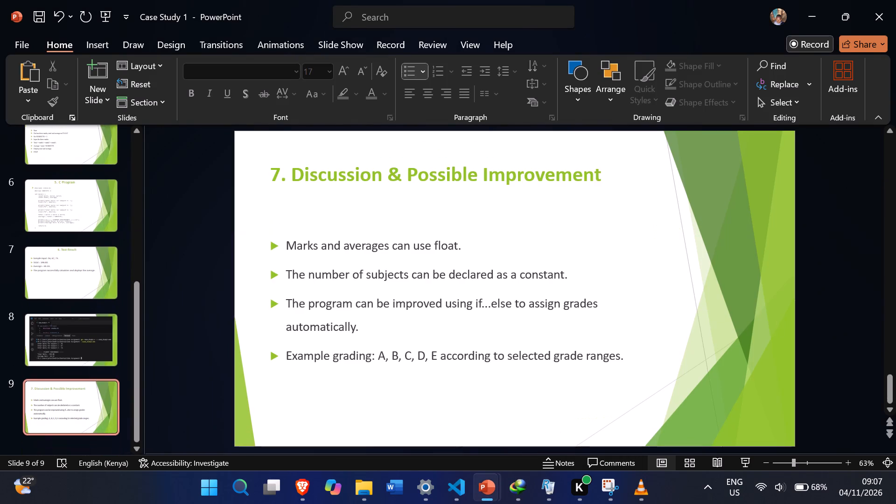
{"action": "scroll", "coordinate": [475, 374], "scroll_direction": "up", "scroll_amount": 10}
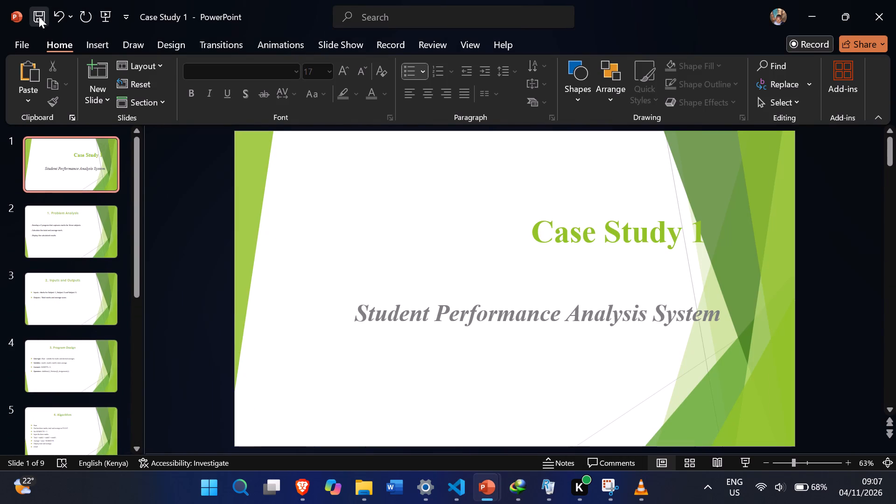
{"action": "left_click", "coordinate": [39, 16]}
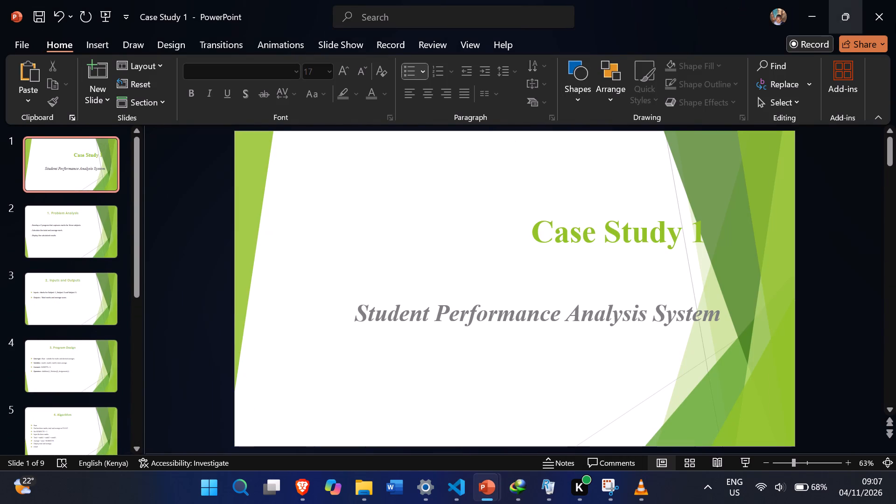
{"action": "left_click", "coordinate": [886, 16]}
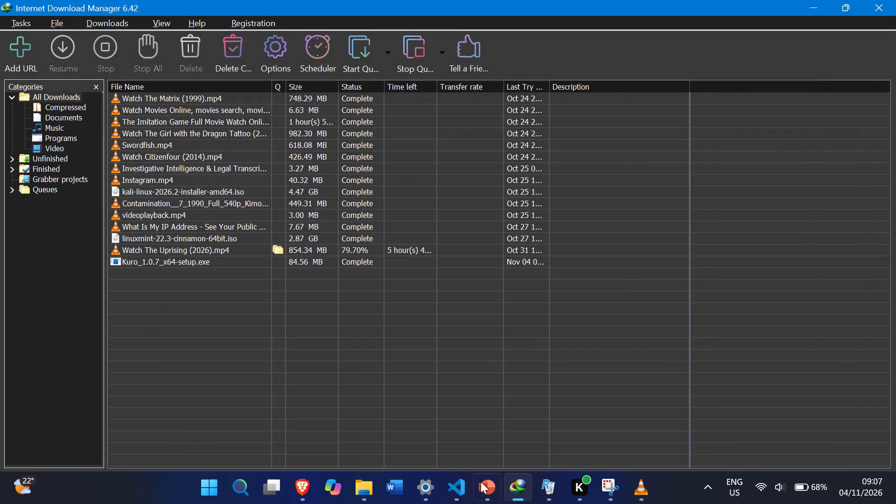
View the 5. C Program slide in the Case Study 6 presentation in PowerPoint and return to case_study6.c in Visual Studio Code.
{"action": "left_click", "coordinate": [484, 498]}
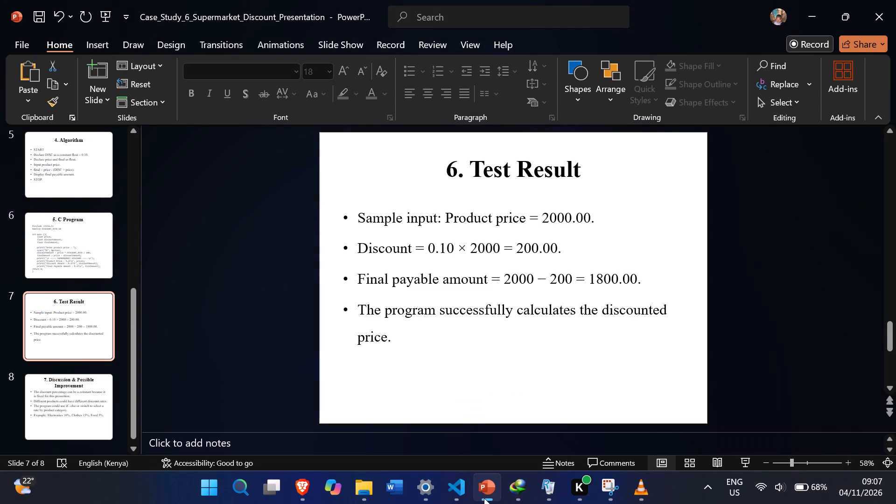
{"action": "left_click", "coordinate": [63, 246]}
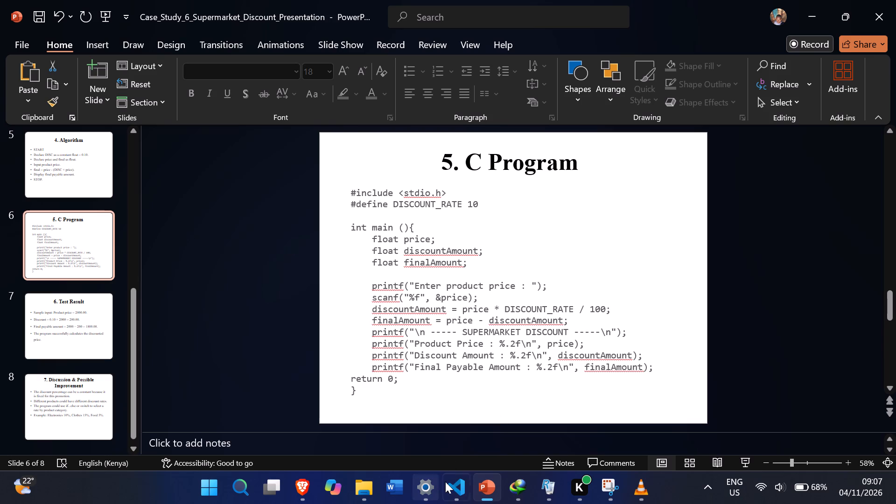
{"action": "left_click", "coordinate": [471, 414]}
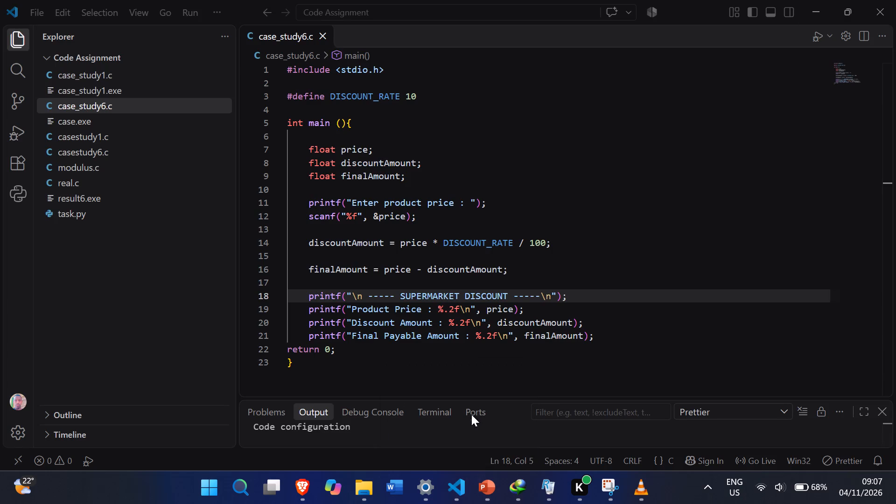
Hide the file explorer and arrange Visual Studio Code side by side with the Case Study 6 presentation in PowerPoint.
{"action": "left_click", "coordinate": [24, 36]}
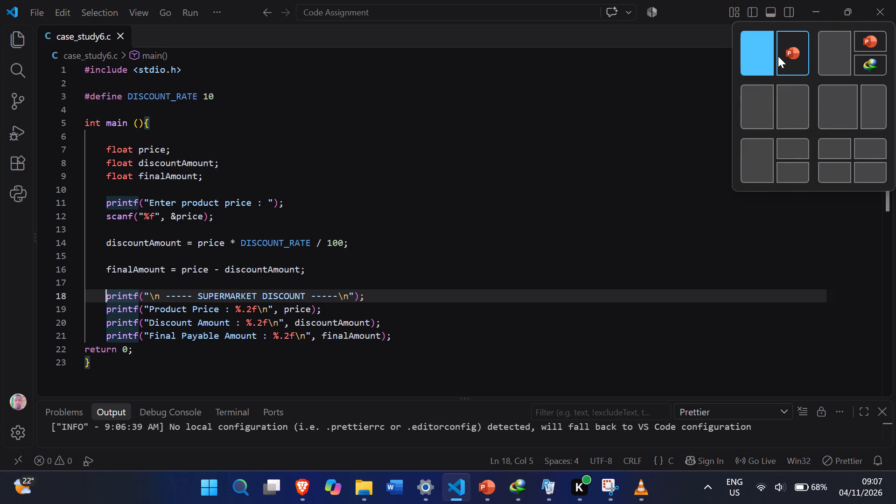
{"action": "left_click", "coordinate": [787, 56]}
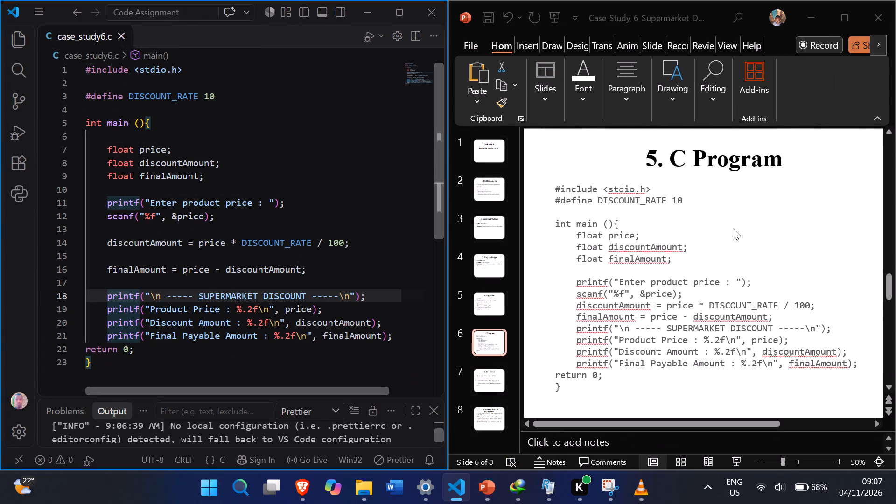
Review the title, 1. Problem Analysis and 2. Inputs and Outputs slides against the code in case_study6.c.
{"action": "scroll", "coordinate": [690, 252], "scroll_direction": "up", "scroll_amount": 4}
{"action": "left_click", "coordinate": [496, 153]}
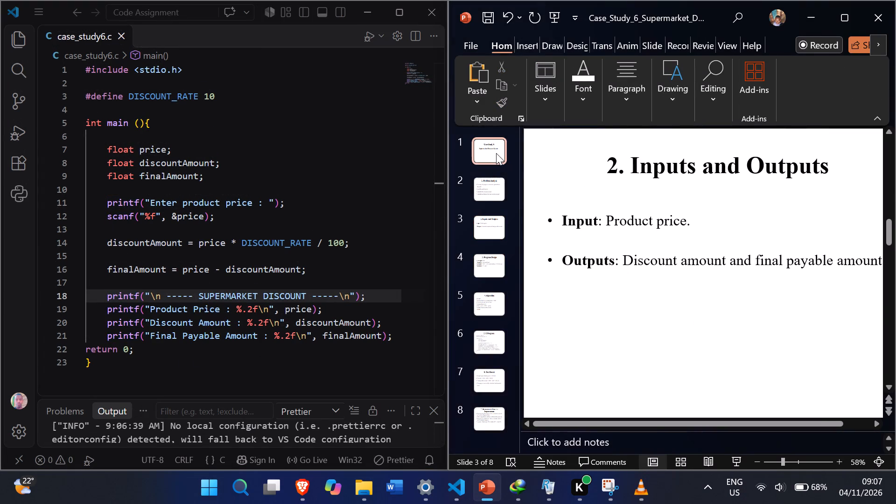
{"action": "left_click", "coordinate": [497, 184]}
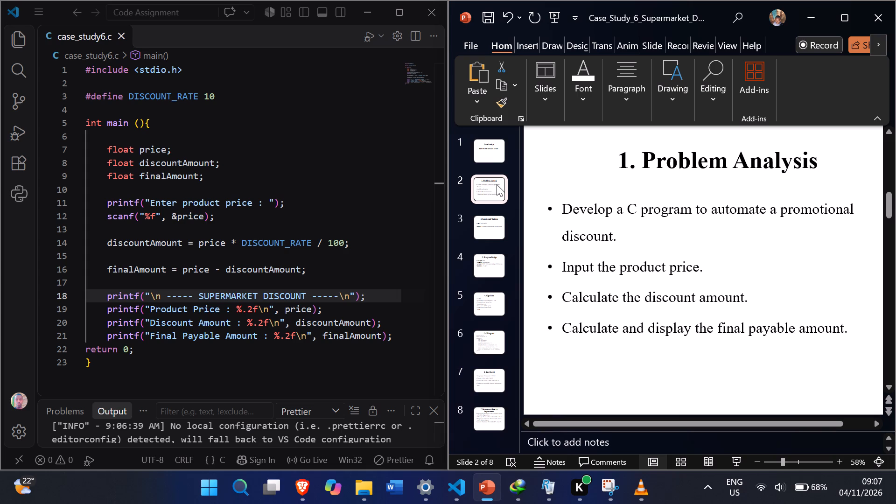
{"action": "left_click", "coordinate": [484, 226]}
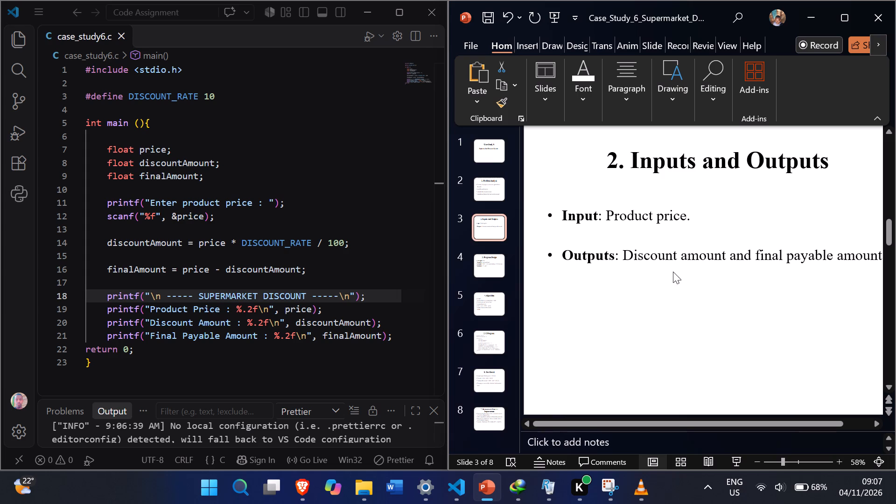
{"action": "scroll", "coordinate": [689, 274], "scroll_direction": "left", "scroll_amount": 1, "text": "ctrl"}
{"action": "scroll", "coordinate": [689, 274], "scroll_direction": "right", "scroll_amount": 1}
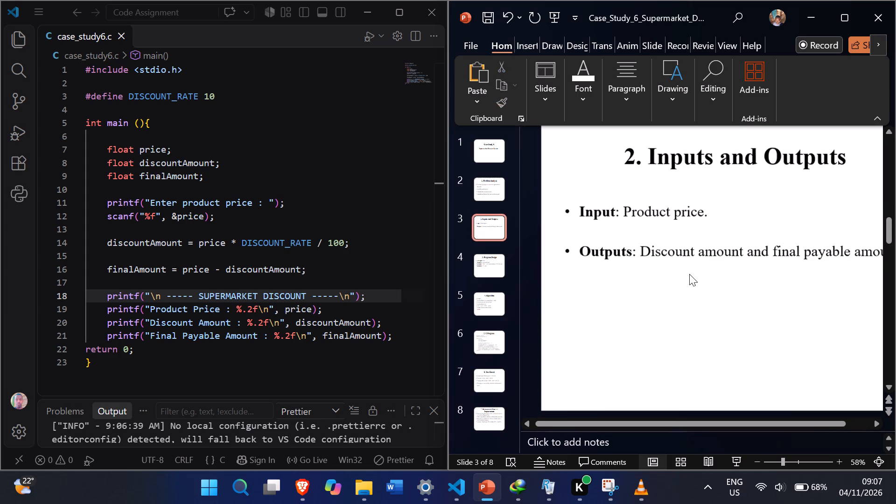
{"action": "scroll", "coordinate": [689, 274], "scroll_direction": "right", "scroll_amount": 1}
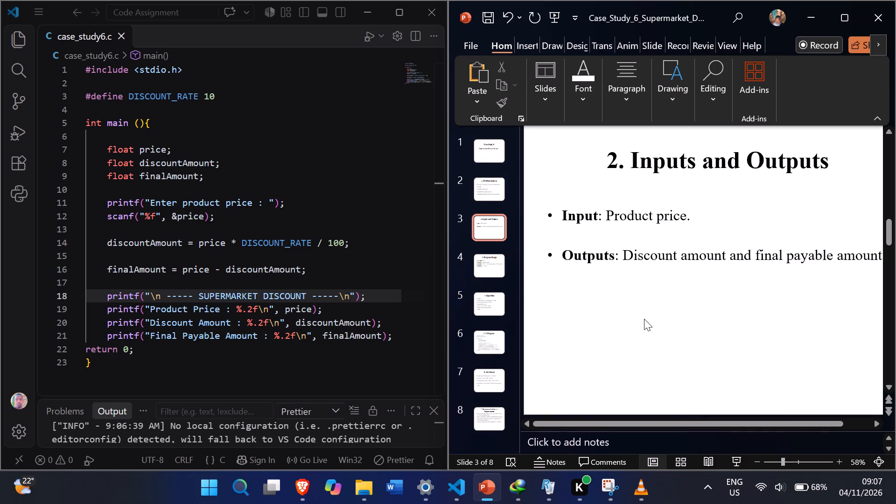
{"action": "scroll", "coordinate": [644, 319], "scroll_direction": "left", "scroll_amount": 1}
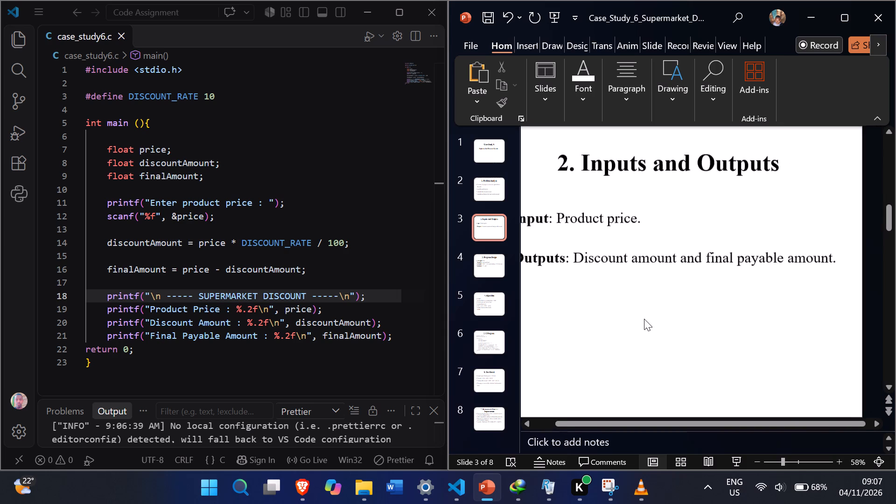
{"action": "scroll", "coordinate": [644, 319], "scroll_direction": "left", "scroll_amount": 1}
{"action": "scroll", "coordinate": [644, 319], "scroll_direction": "right", "scroll_amount": 3}
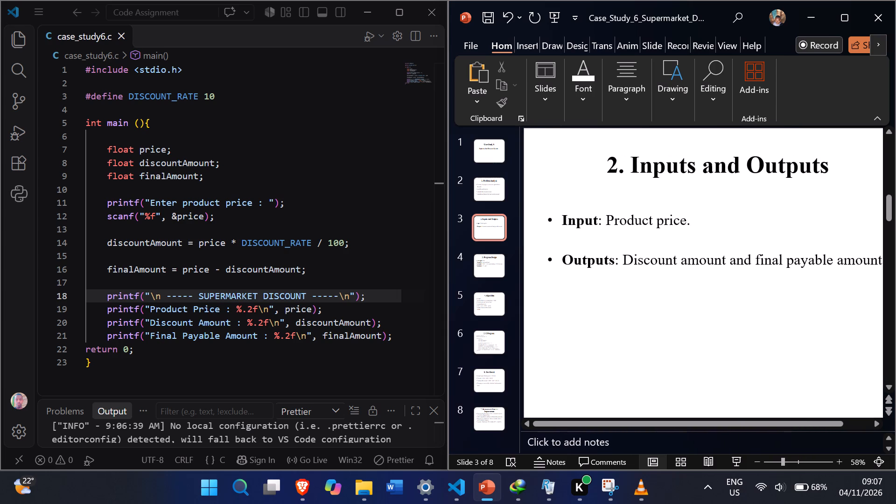
Insert "Product Price, " before "Discount amount" in the Outputs bullet of the 2. Inputs and Outputs slide.
{"action": "left_click", "coordinate": [626, 260]}
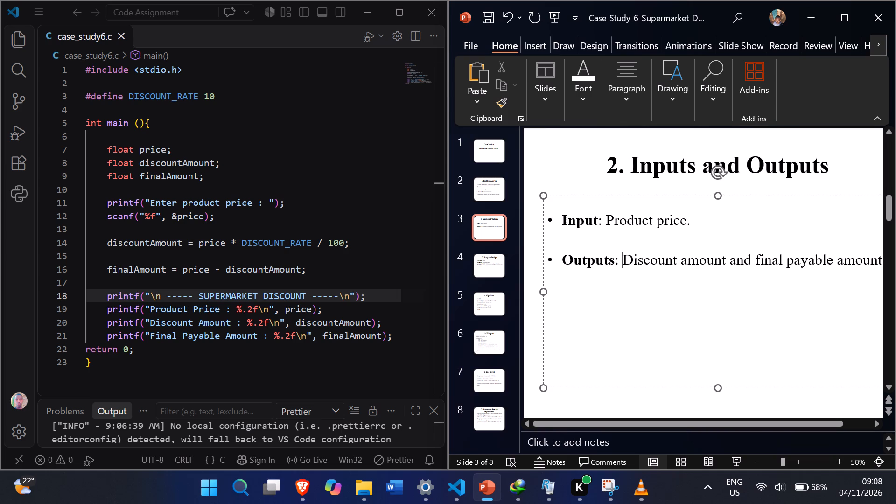
{"action": "type", "text": "Prof"}
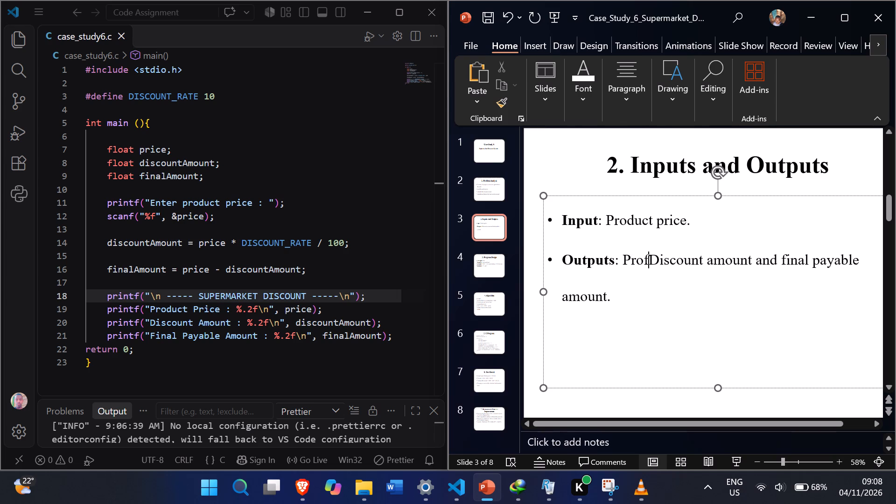
{"action": "key", "text": "BackSpace"}
{"action": "type", "text": "duct"}
{"action": "key", "text": "space"}
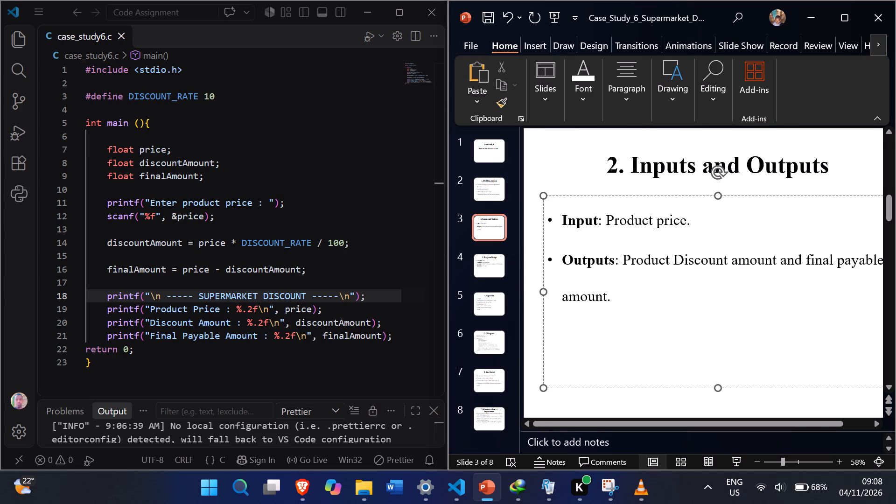
{"action": "type", "text": "Price"}
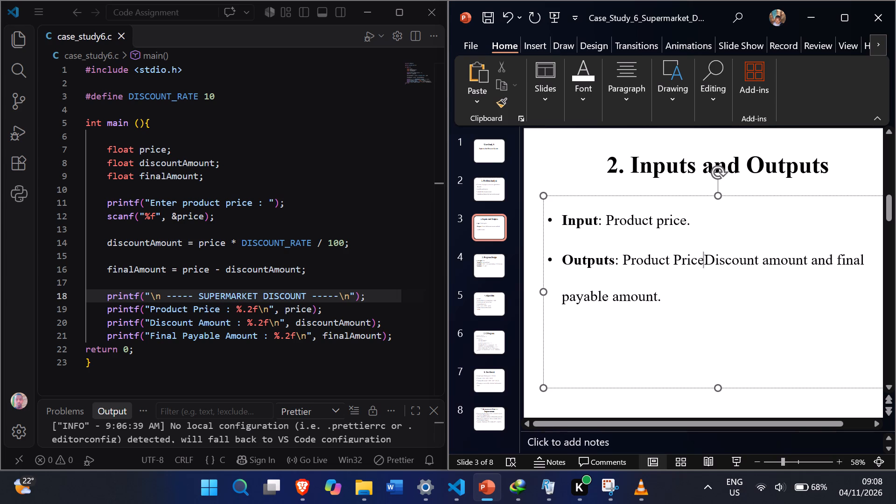
{"action": "type", "text": ","}
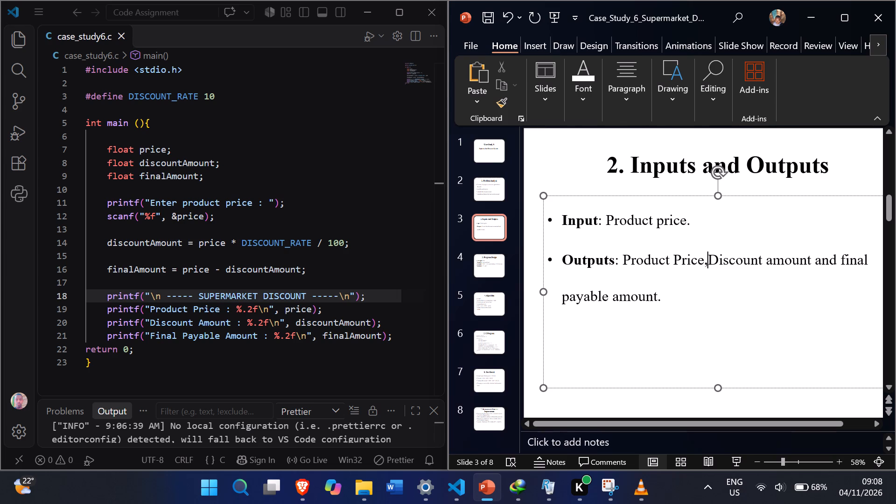
{"action": "key", "text": "space"}
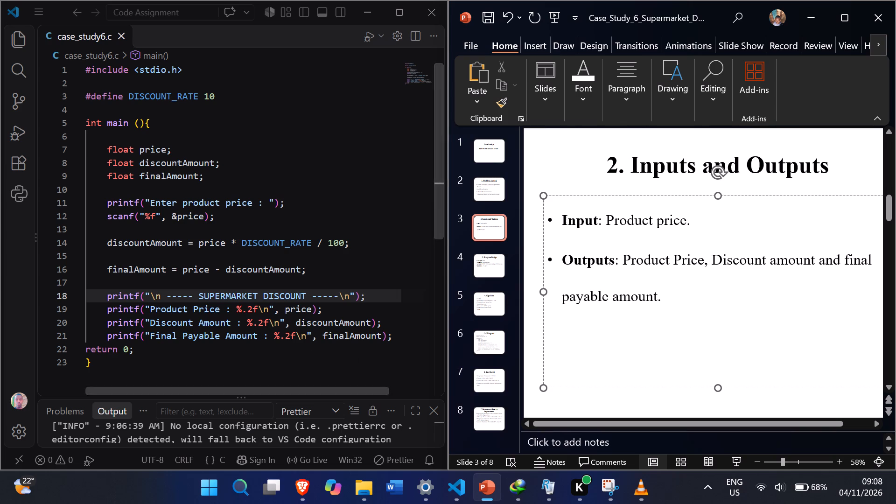
On the 3. Program Design slide, rewrite the Variables bullet to list "price, discountAmount and finalAmount".
{"action": "left_click", "coordinate": [496, 265]}
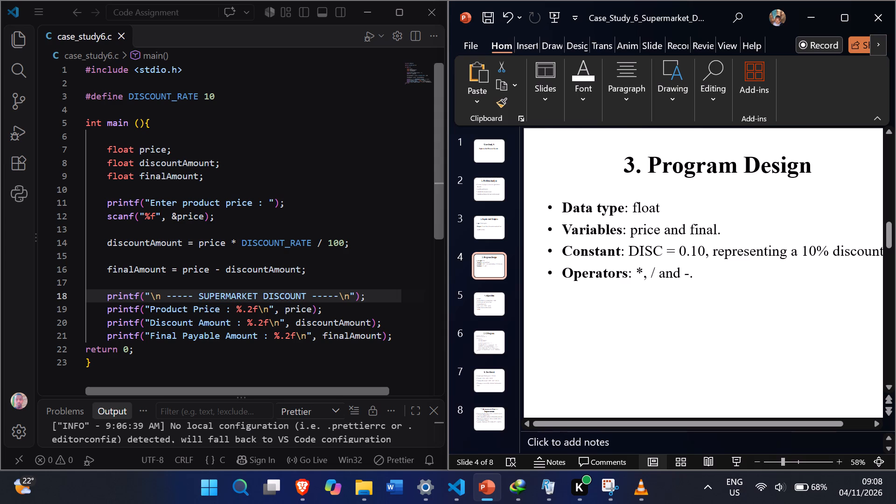
{"action": "scroll", "coordinate": [230, 213], "scroll_direction": "up", "scroll_amount": 1}
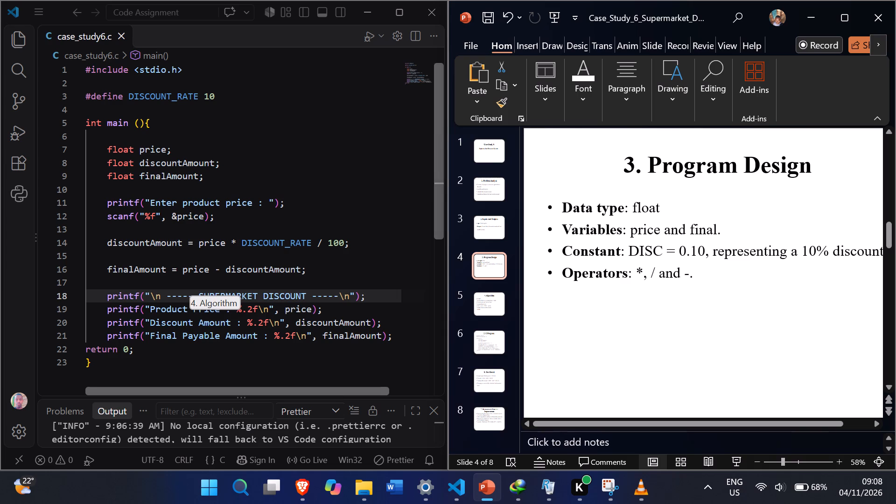
{"action": "scroll", "coordinate": [230, 213], "scroll_direction": "up", "scroll_amount": 1}
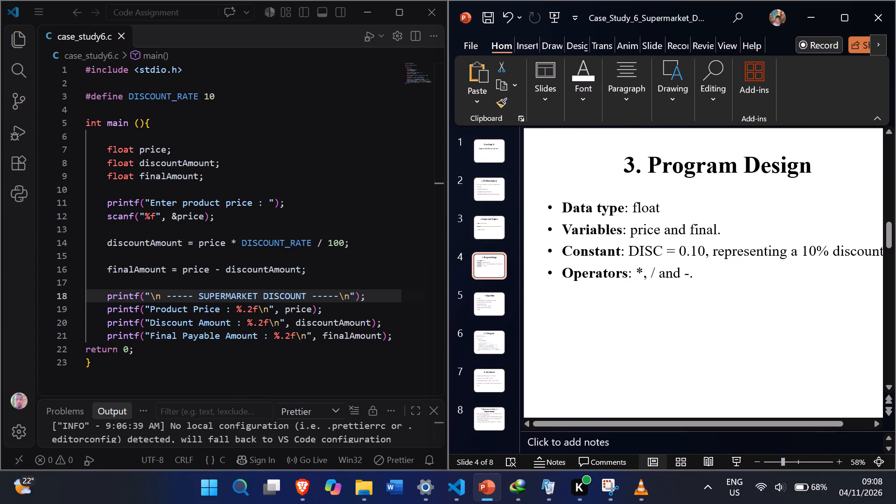
{"action": "left_click", "coordinate": [725, 227]}
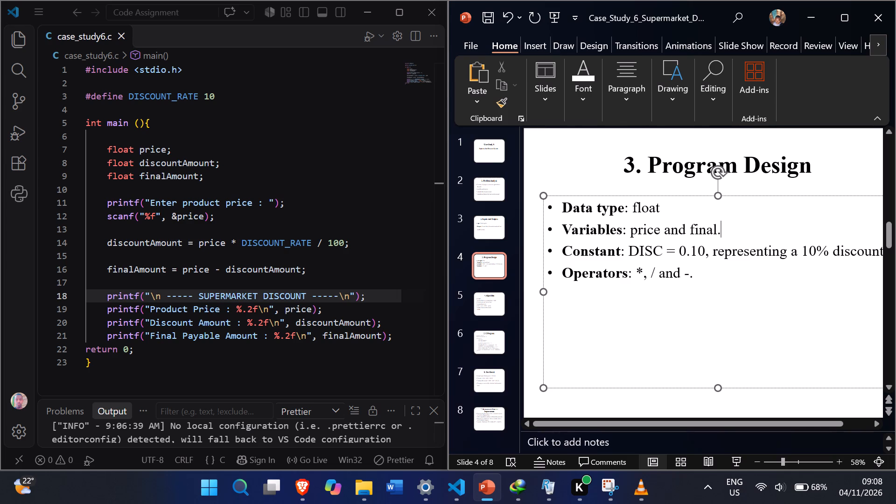
{"action": "key", "text": "BackSpace"}
{"action": "key", "text": "BackSpace"}
{"action": "key", "text": "BackSpace"}
{"action": "key", "text": "BackSpace"}
{"action": "key", "text": "BackSpace"}
{"action": "key", "text": "BackSpace"}
{"action": "key", "text": "BackSpace"}
{"action": "key", "text": "BackSpace"}
{"action": "key", "text": "BackSpace"}
{"action": "key", "text": "BackSpace"}
{"action": "key", "text": "BackSpace"}
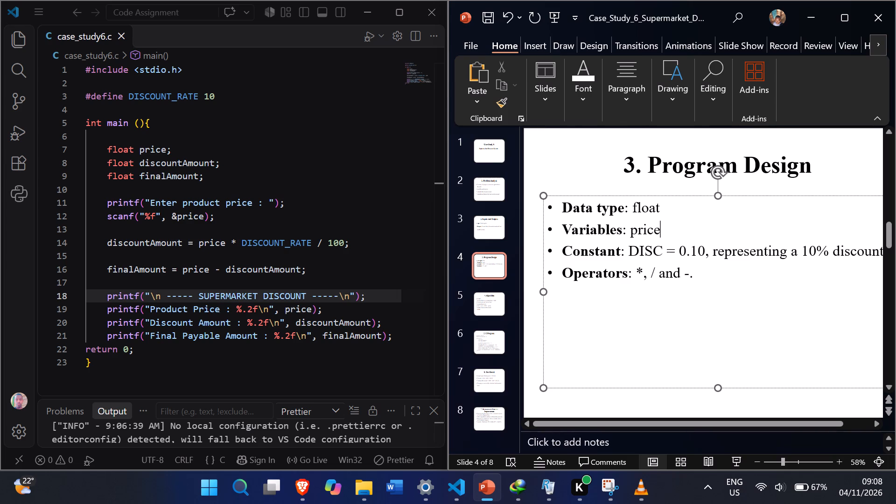
{"action": "key", "text": "period"}
{"action": "key", "text": "BackSpace"}
{"action": "type", "text": ",,"}
{"action": "key", "text": "BackSpace"}
{"action": "key", "text": "space"}
{"action": "type", "text": "disc"}
{"action": "type", "text": "ount"}
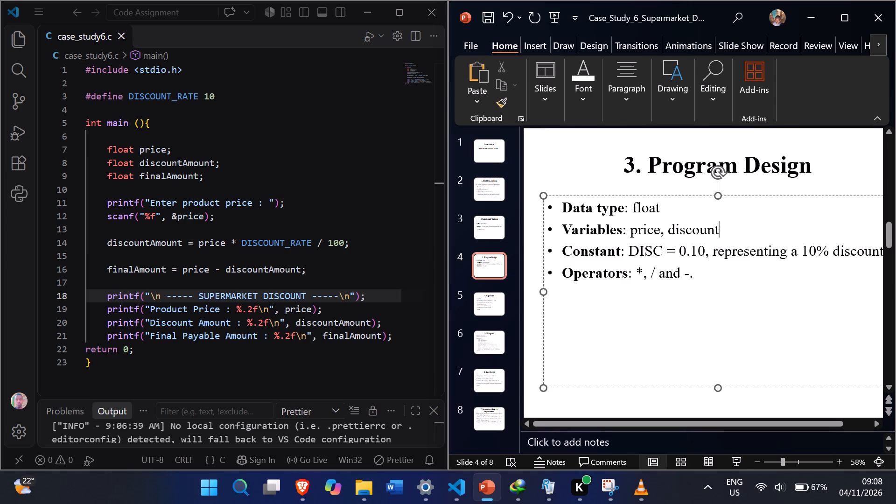
{"action": "type", "text": "Amount"}
{"action": "key", "text": "space"}
{"action": "type", "text": "and"}
{"action": "key", "text": "space"}
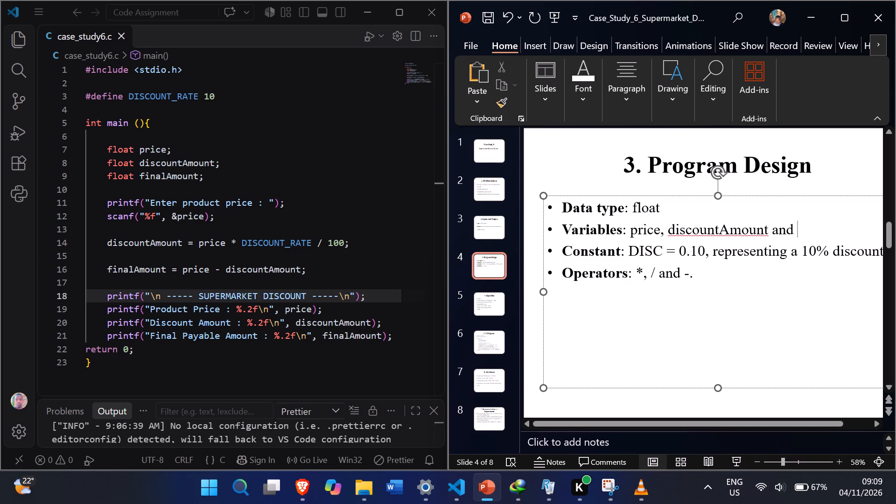
{"action": "type", "text": "fins"}
{"action": "key", "text": "BackSpace"}
{"action": "type", "text": "al"}
{"action": "key", "text": "space"}
{"action": "key", "text": "BackSpace"}
{"action": "type", "text": "Amount"}
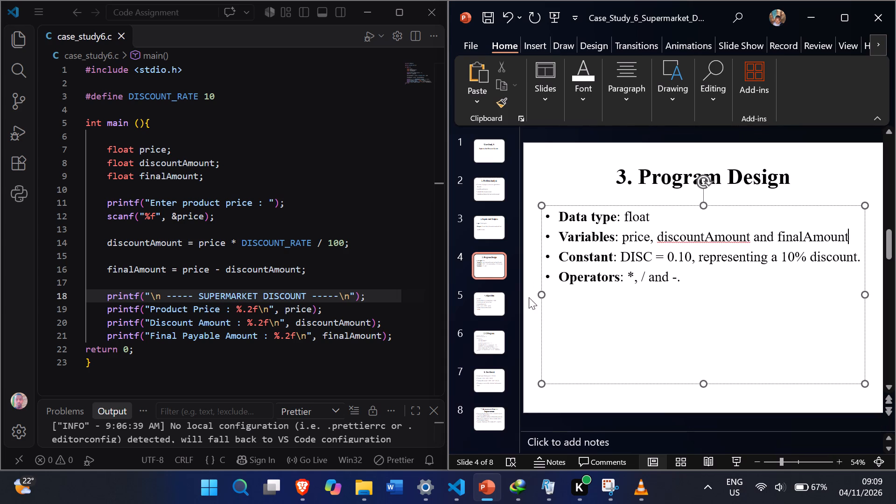
Check the neighbouring slides and end the Variables bullet on the 3. Program Design slide with a period.
{"action": "scroll", "coordinate": [663, 306], "scroll_direction": "down", "scroll_amount": 2}
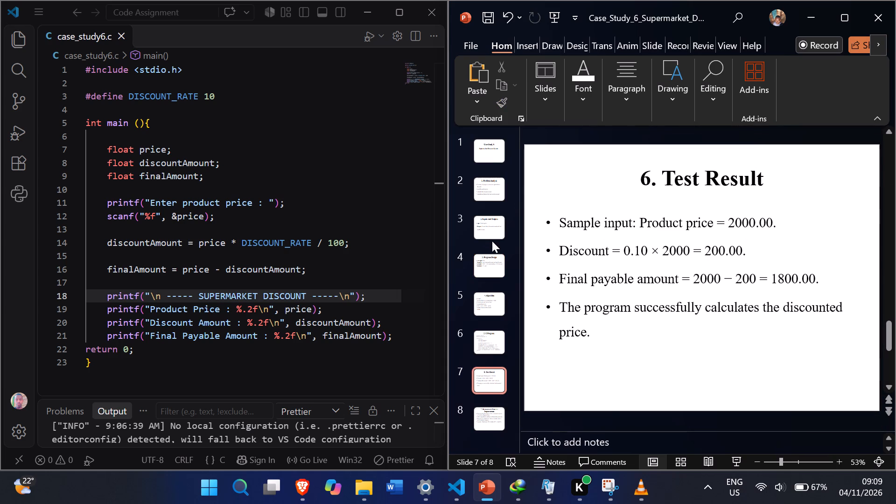
{"action": "left_click", "coordinate": [488, 298]}
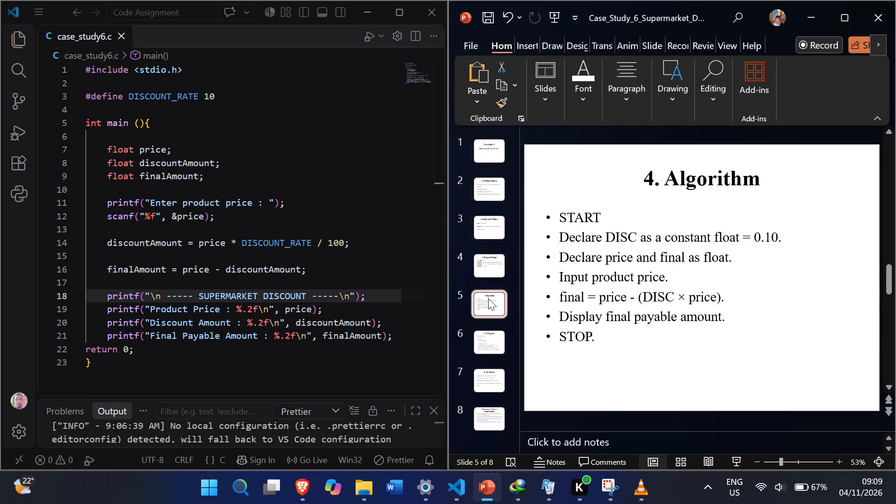
{"action": "left_click", "coordinate": [490, 225]}
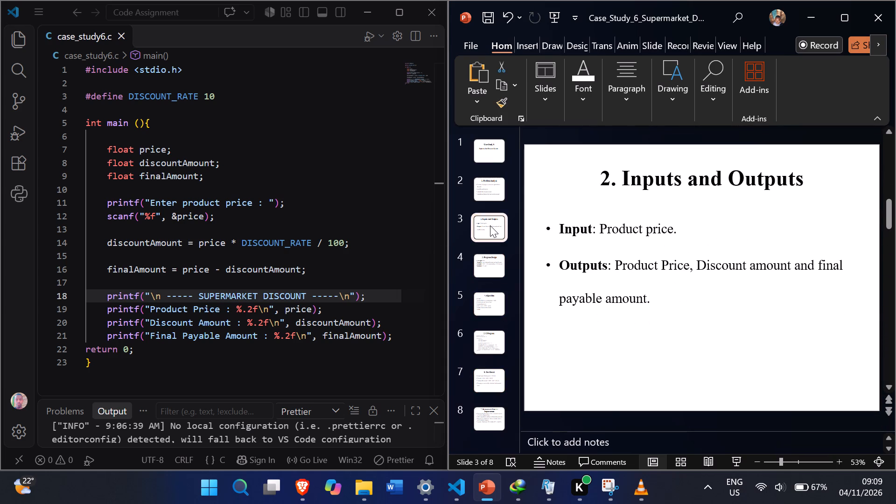
{"action": "left_click", "coordinate": [493, 262]}
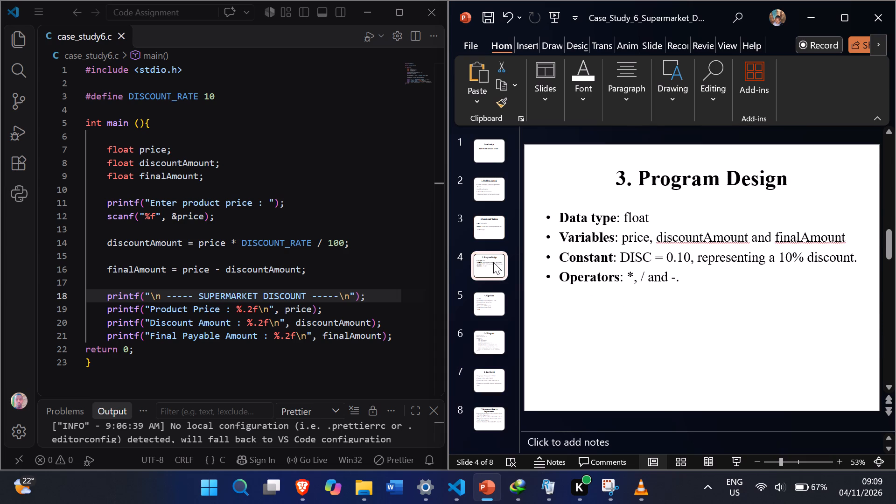
{"action": "left_click", "coordinate": [851, 237]}
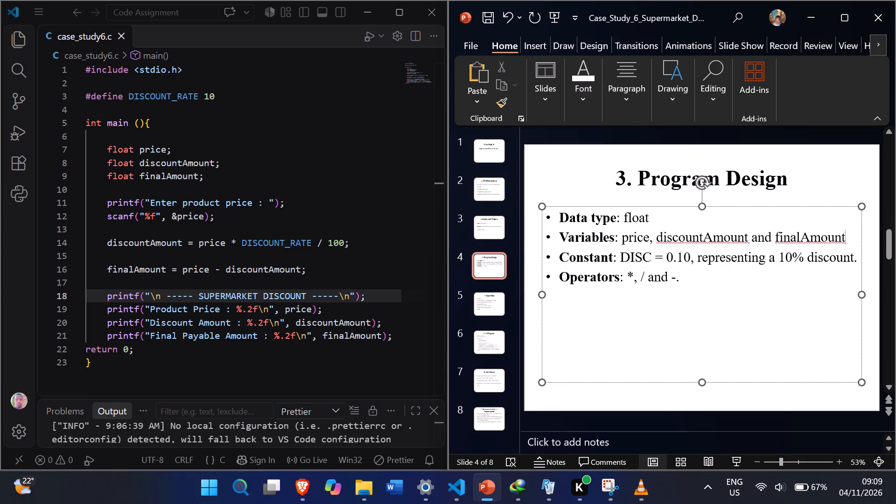
{"action": "key", "text": "period"}
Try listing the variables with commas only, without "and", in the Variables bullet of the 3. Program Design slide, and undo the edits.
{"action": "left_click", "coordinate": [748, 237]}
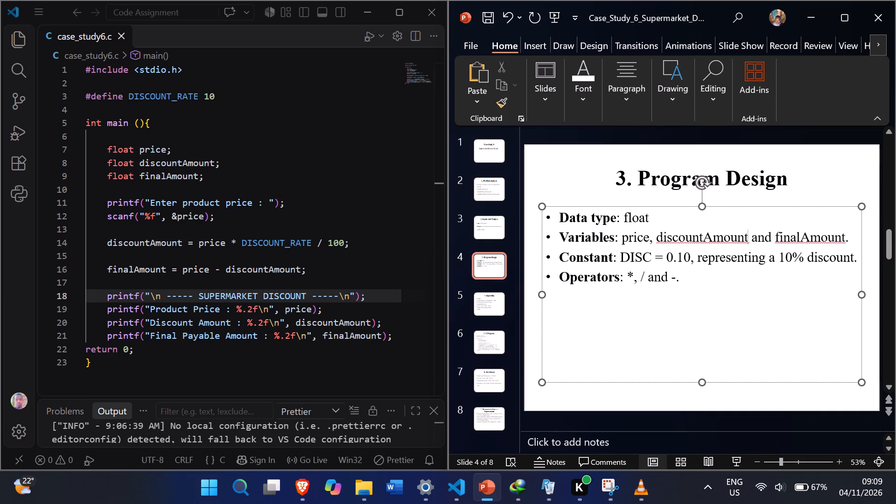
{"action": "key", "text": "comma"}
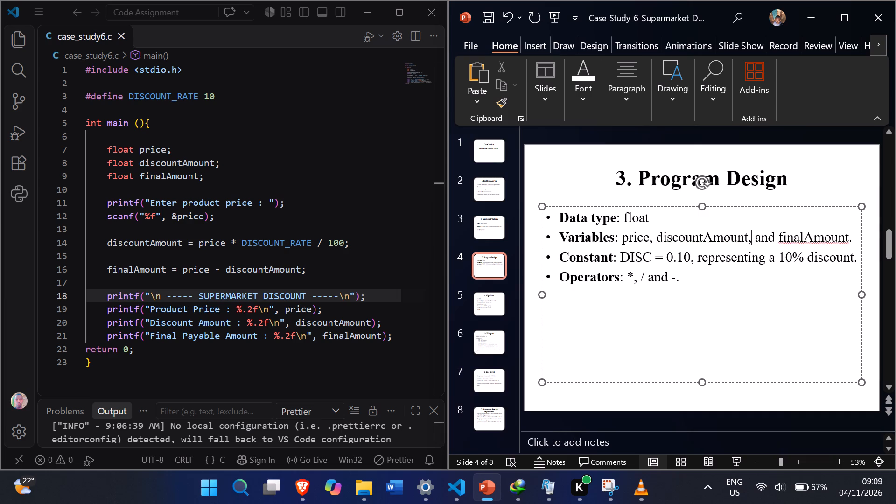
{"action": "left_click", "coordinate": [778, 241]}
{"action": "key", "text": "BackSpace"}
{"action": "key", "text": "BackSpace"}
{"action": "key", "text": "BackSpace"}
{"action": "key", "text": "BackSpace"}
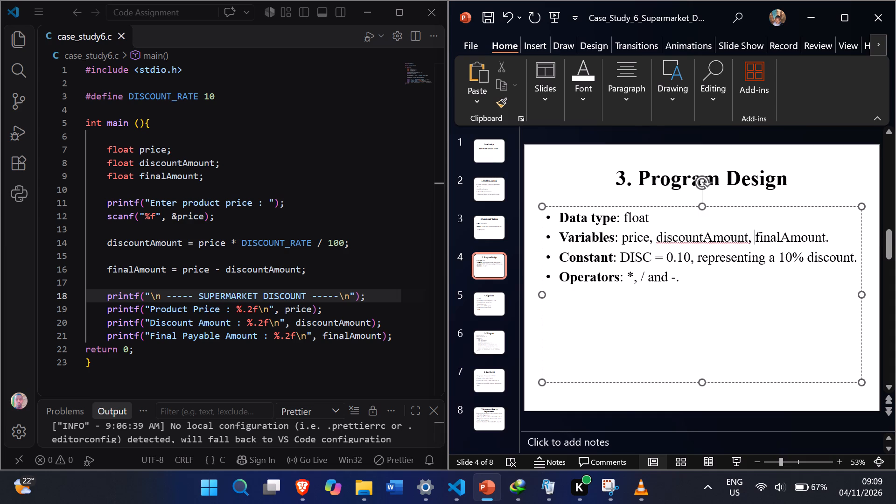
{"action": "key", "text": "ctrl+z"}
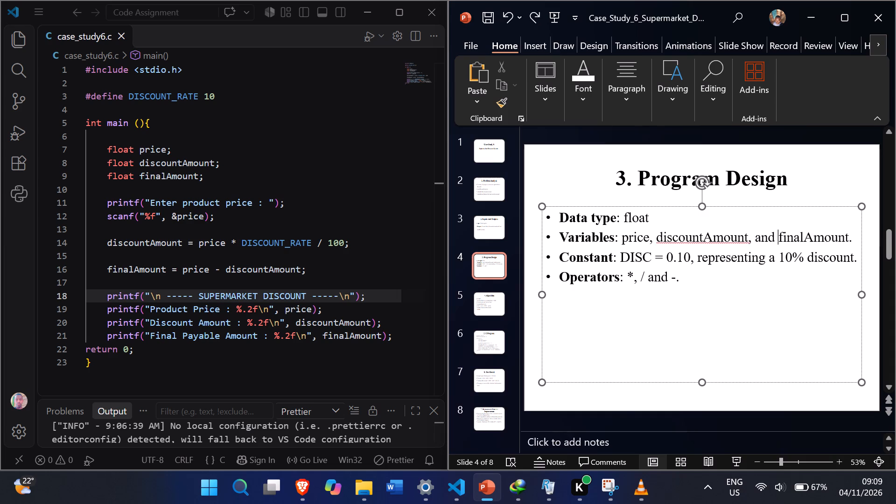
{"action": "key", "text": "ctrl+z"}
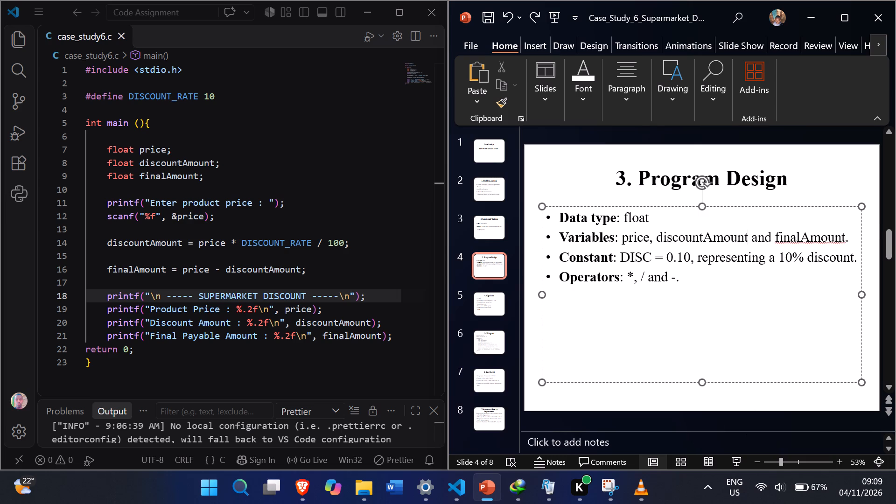
On the 4. Algorithm slide, rewrite the DISC declaration bullet as "Declare discount as a global constant".
{"action": "left_click", "coordinate": [494, 297]}
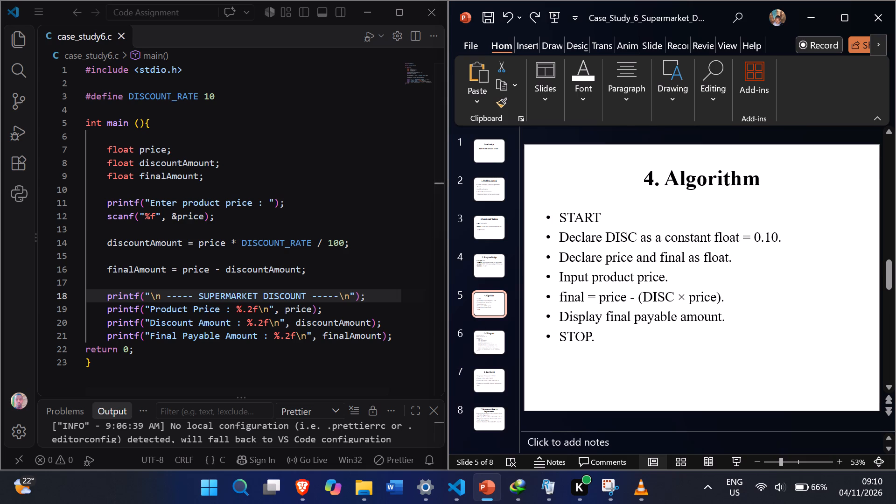
{"action": "left_click", "coordinate": [633, 235]}
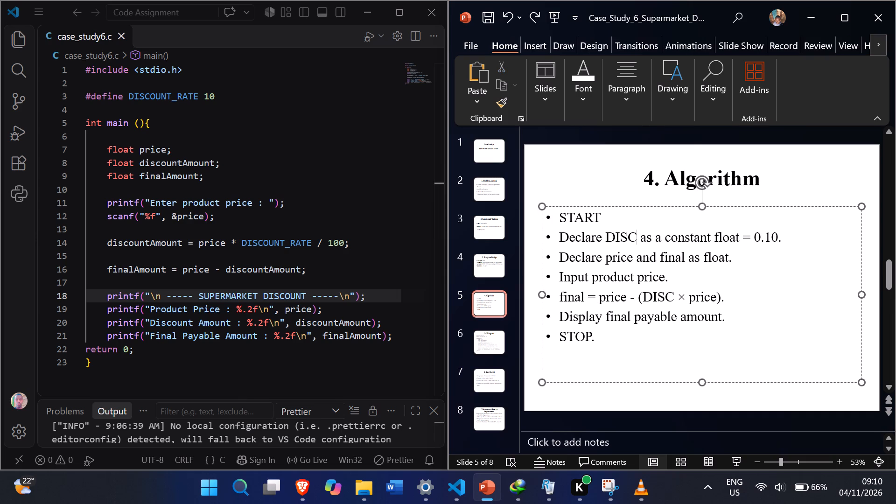
{"action": "left_click", "coordinate": [788, 237]}
{"action": "key", "text": "BackSpace"}
{"action": "key", "text": "BackSpace"}
{"action": "key", "text": "BackSpace"}
{"action": "key", "text": "BackSpace"}
{"action": "key", "text": "BackSpace"}
{"action": "key", "text": "BackSpace"}
{"action": "key", "text": "BackSpace"}
{"action": "key", "text": "BackSpace"}
{"action": "key", "text": "BackSpace"}
{"action": "key", "text": "BackSpace"}
{"action": "key", "text": "BackSpace"}
{"action": "key", "text": "BackSpace"}
{"action": "key", "text": "BackSpace"}
{"action": "key", "text": "BackSpace"}
{"action": "key", "text": "BackSpace"}
{"action": "key", "text": "BackSpace"}
{"action": "key", "text": "BackSpace"}
{"action": "key", "text": "BackSpace"}
{"action": "key", "text": "BackSpace"}
{"action": "key", "text": "BackSpace"}
{"action": "key", "text": "BackSpace"}
{"action": "key", "text": "BackSpace"}
{"action": "key", "text": "BackSpace"}
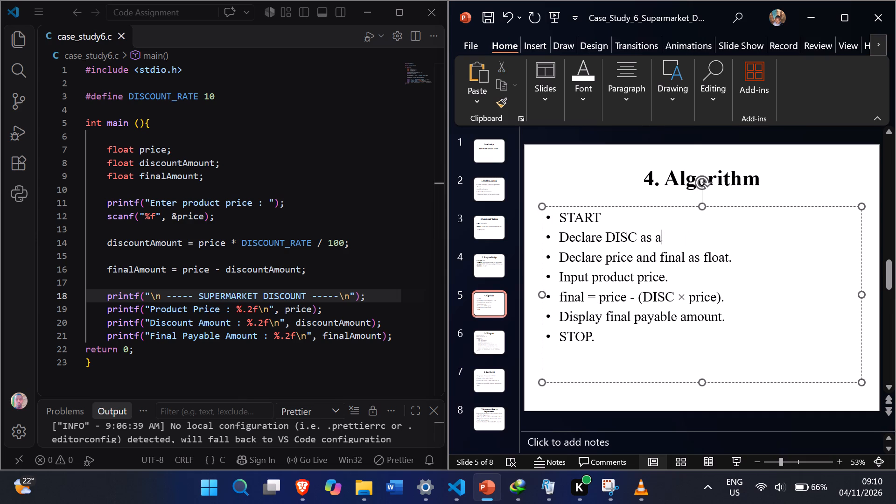
{"action": "key", "text": "BackSpace"}
{"action": "key", "text": "BackSpace"}
{"action": "key", "text": "BackSpace"}
{"action": "key", "text": "BackSpace"}
{"action": "key", "text": "BackSpace"}
{"action": "key", "text": "BackSpace"}
{"action": "key", "text": "BackSpace"}
{"action": "key", "text": "BackSpace"}
{"action": "key", "text": "BackSpace"}
{"action": "type", "text": "discount as a"}
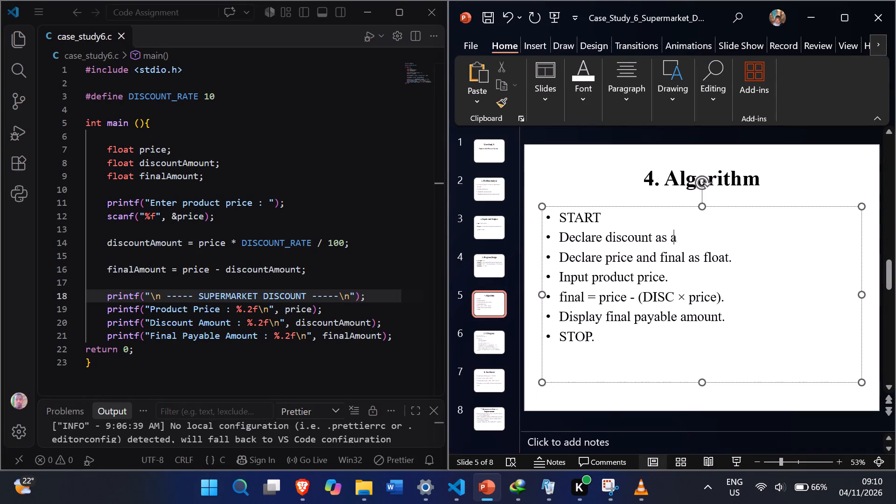
{"action": "key", "text": "space"}
{"action": "type", "text": "globs"}
{"action": "key", "text": "BackSpace"}
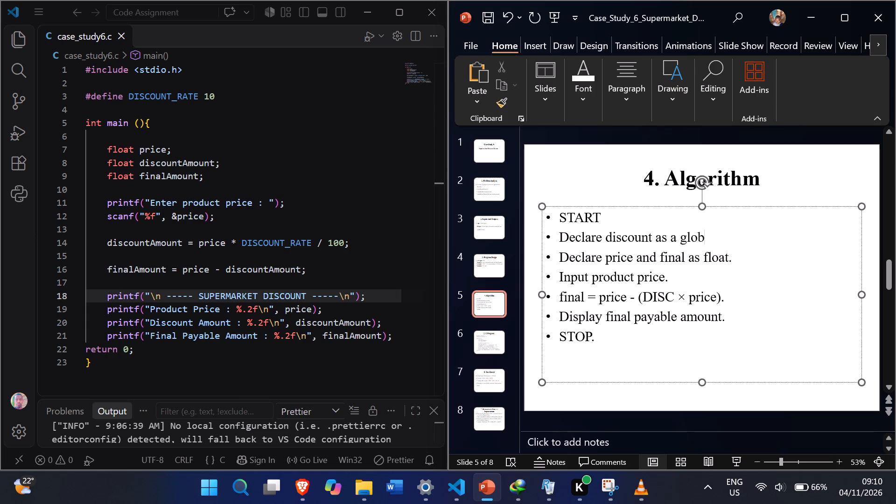
{"action": "type", "text": "al"}
{"action": "key", "text": "space"}
{"action": "type", "text": "consta"}
{"action": "type", "text": "nt"}
Expand the float declaration bullet on the 4. Algorithm slide to "Declare price, discount amount and final amount as float.".
{"action": "left_click", "coordinate": [683, 255]}
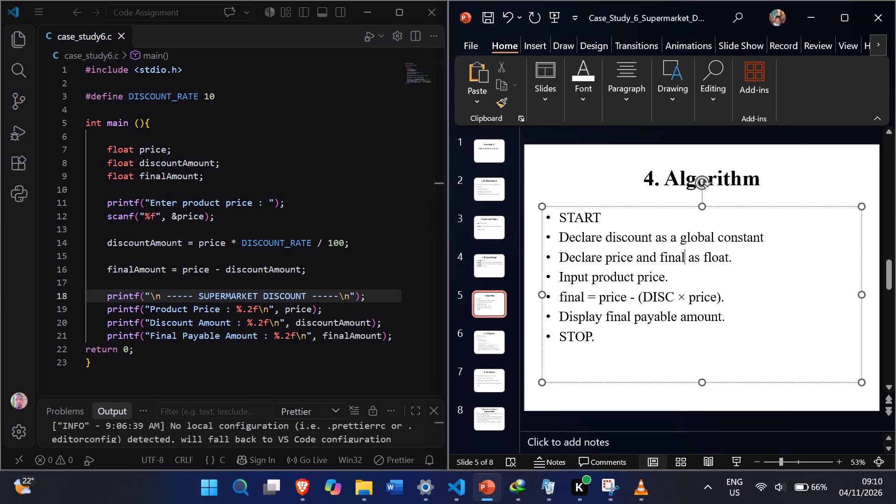
{"action": "left_click", "coordinate": [633, 258]}
{"action": "key", "text": "comma"}
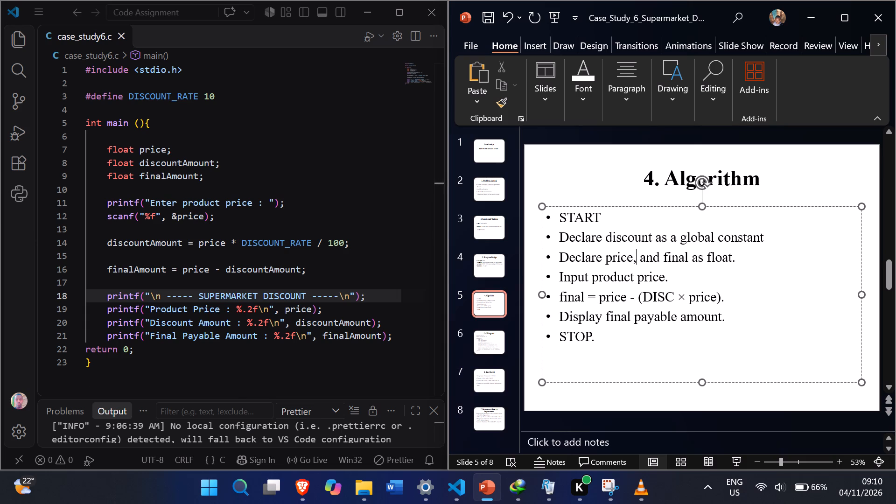
{"action": "key", "text": "space"}
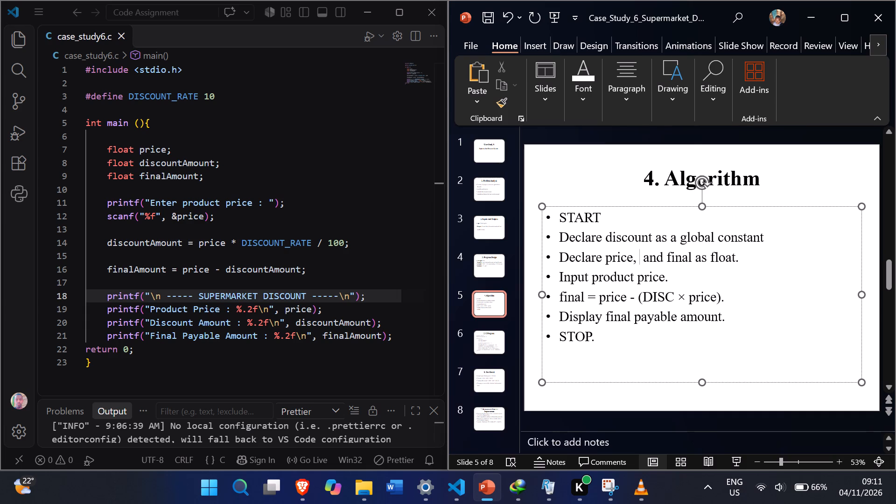
{"action": "type", "text": "discount"}
{"action": "type", "text": "amou"}
{"action": "type", "text": "nt"}
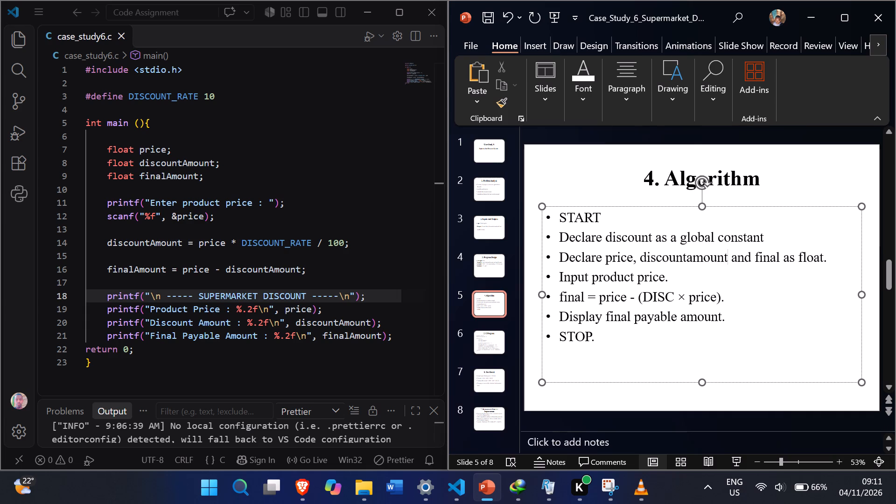
{"action": "key", "text": "BackSpace"}
{"action": "key", "text": "BackSpace"}
{"action": "key", "text": "BackSpace"}
{"action": "key", "text": "BackSpace"}
{"action": "key", "text": "BackSpace"}
{"action": "key", "text": "BackSpace"}
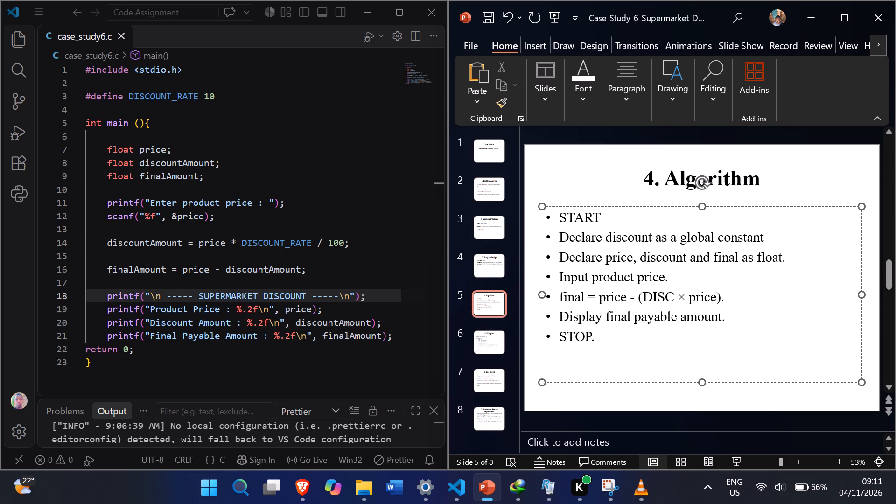
{"action": "key", "text": "space"}
{"action": "type", "text": "amount"}
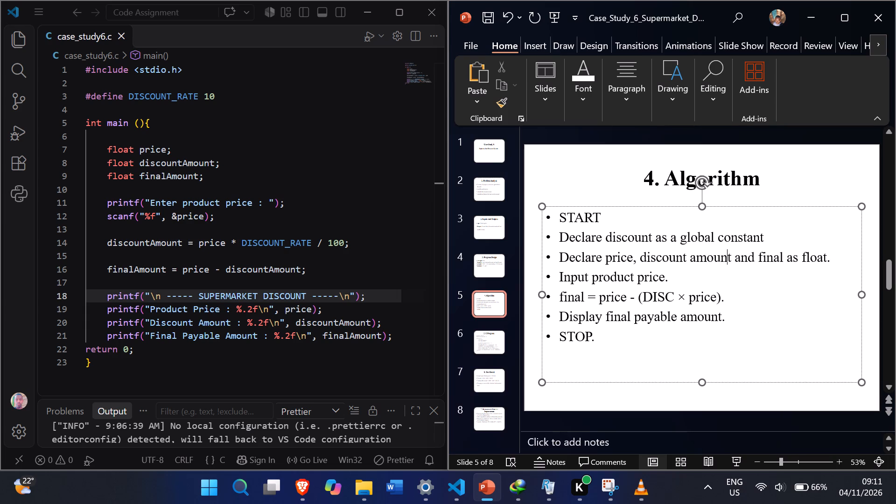
{"action": "left_click", "coordinate": [784, 261]}
{"action": "key", "text": "space"}
{"action": "type", "text": "amou"}
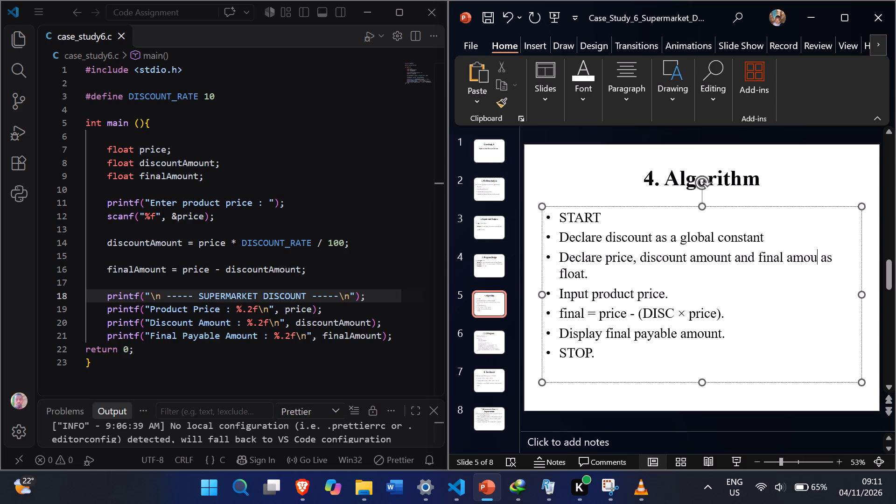
{"action": "type", "text": "nt"}
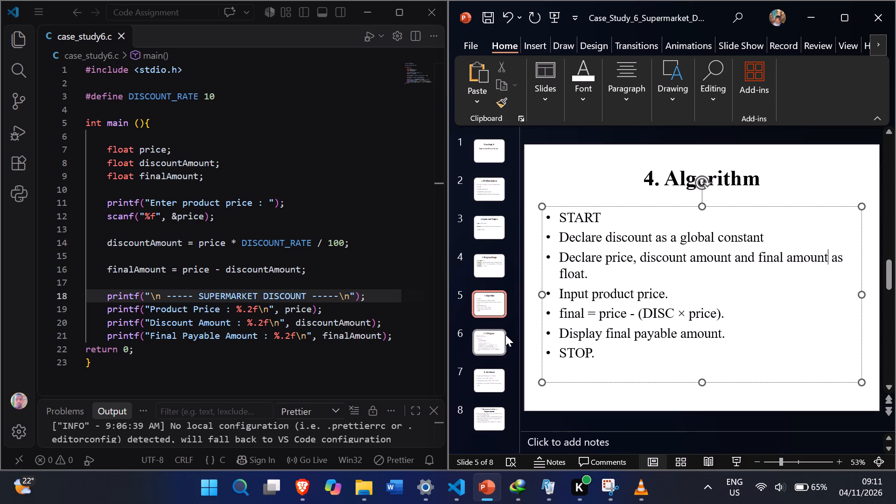
Check the calculation lines in the code and add a new bullet reading "discount" below "Input product price.".
{"action": "scroll", "coordinate": [243, 300], "scroll_direction": "down", "scroll_amount": 1}
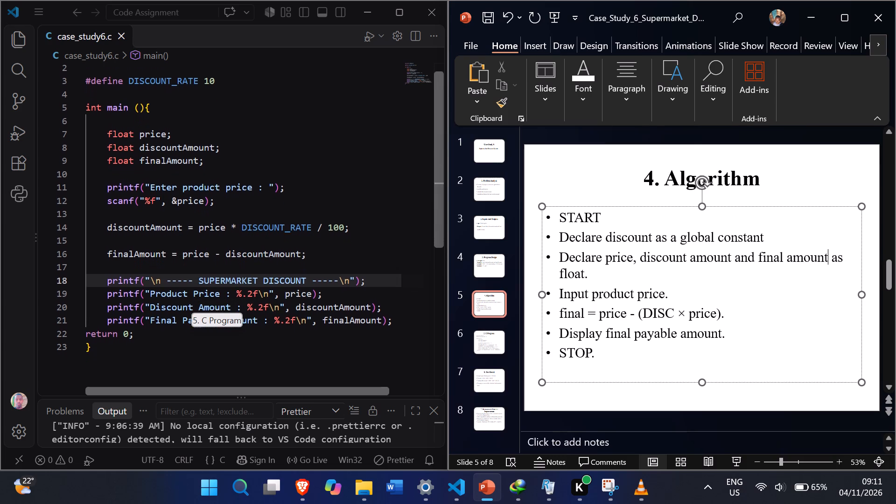
{"action": "scroll", "coordinate": [243, 300], "scroll_direction": "down", "scroll_amount": 1}
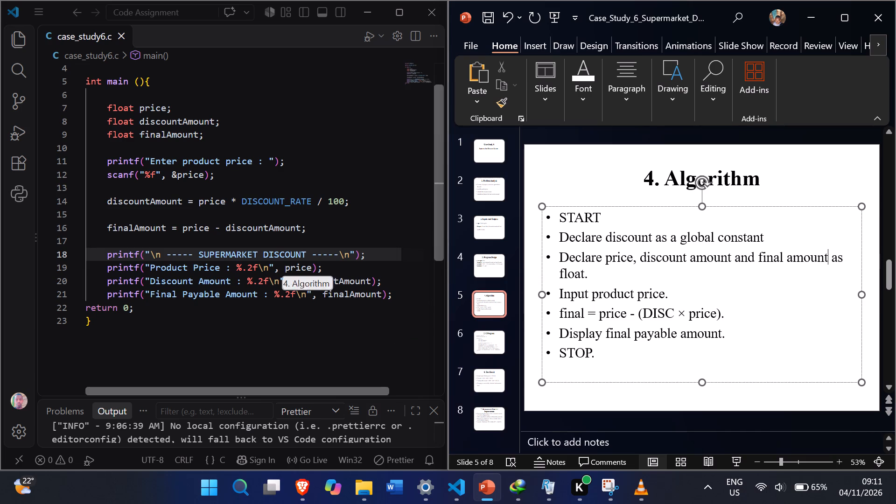
{"action": "left_click", "coordinate": [728, 313]}
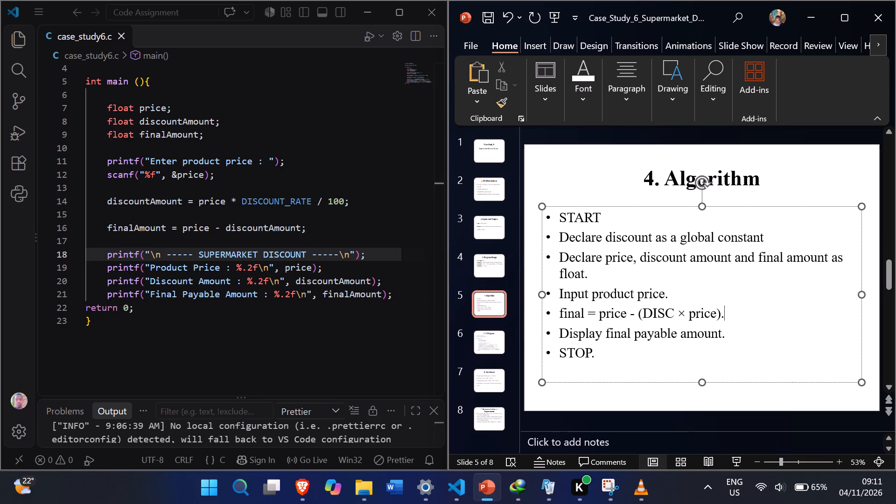
{"action": "left_click", "coordinate": [678, 289]}
{"action": "key", "text": "Return"}
{"action": "type", "text": "disc"}
{"action": "type", "text": "ount"}
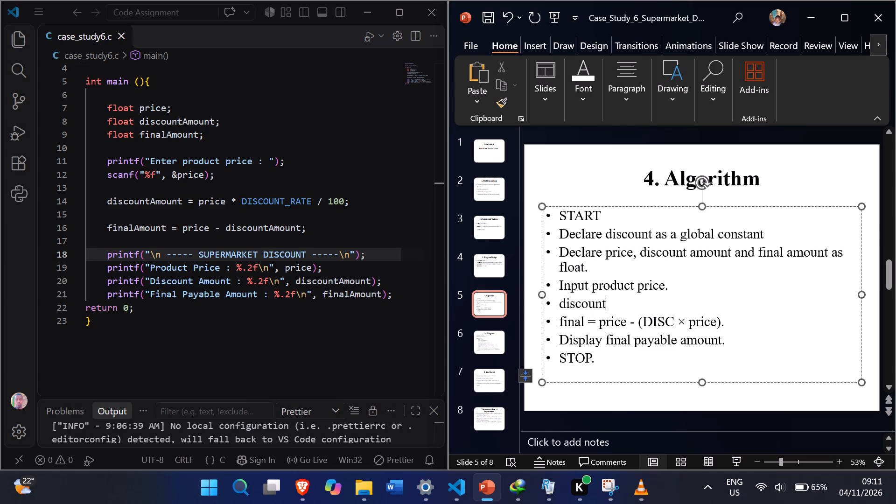
Shorten the float declaration bullet to "Declare price, discount and final as float.".
{"action": "left_click", "coordinate": [728, 255]}
{"action": "key", "text": "Delete"}
{"action": "key", "text": "BackSpace"}
{"action": "key", "text": "BackSpace"}
{"action": "key", "text": "BackSpace"}
{"action": "key", "text": "BackSpace"}
{"action": "key", "text": "BackSpace"}
{"action": "key", "text": "BackSpace"}
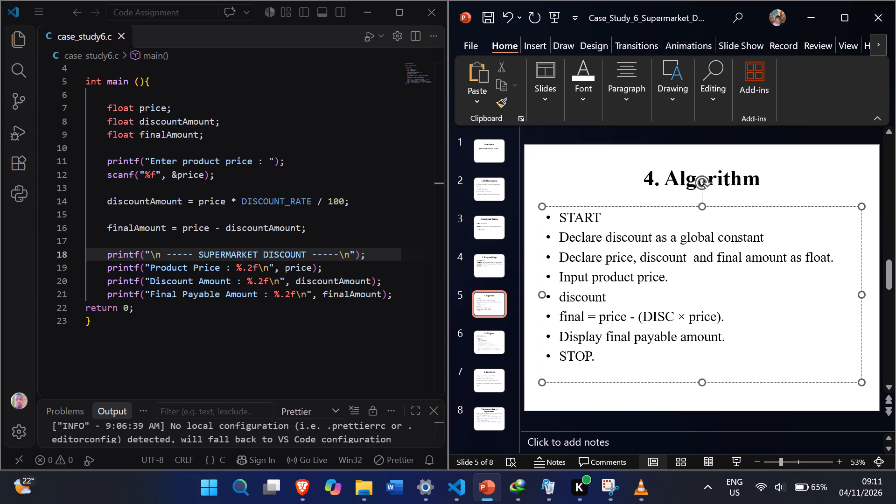
{"action": "left_click", "coordinate": [778, 255]}
{"action": "key", "text": "BackSpace"}
{"action": "key", "text": "BackSpace"}
{"action": "key", "text": "BackSpace"}
{"action": "key", "text": "BackSpace"}
{"action": "key", "text": "BackSpace"}
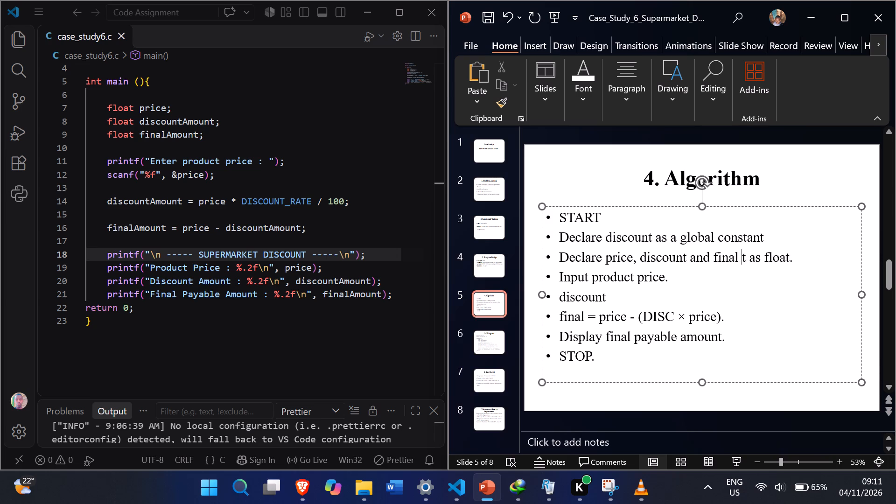
{"action": "key", "text": "BackSpace"}
{"action": "key", "text": "Delete"}
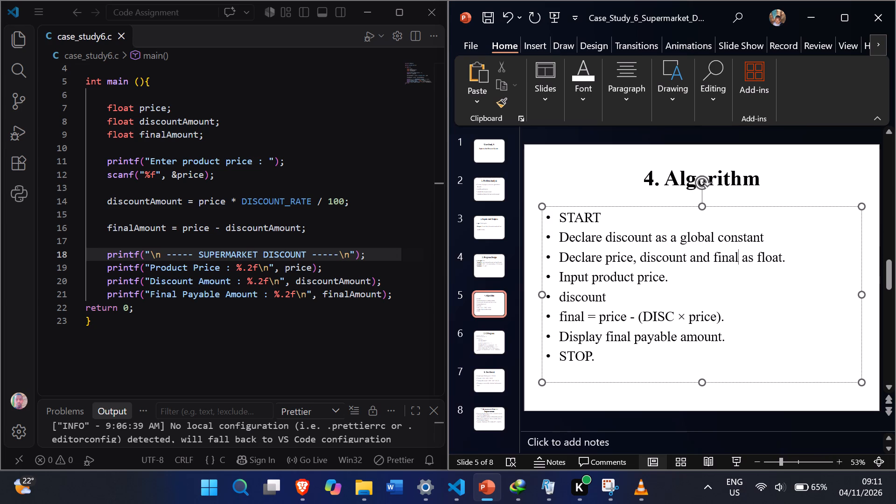
On the 4. Algorithm slide, complete the discount bullet as "Discount = price * discount rate / 100".
{"action": "left_click", "coordinate": [607, 294]}
{"action": "key", "text": "space"}
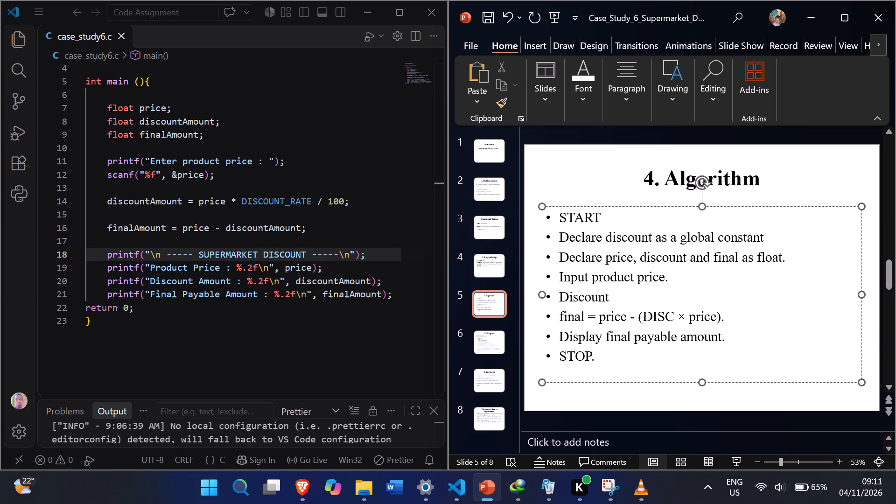
{"action": "type", "text": "="}
{"action": "key", "text": "space"}
{"action": "type", "text": "price"}
{"action": "key", "text": "space"}
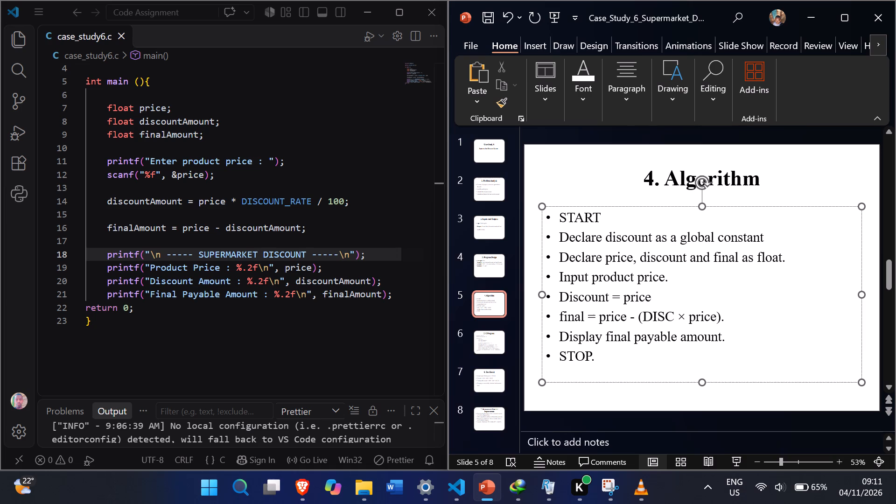
{"action": "key", "text": "shift+asterisk"}
{"action": "key", "text": "space"}
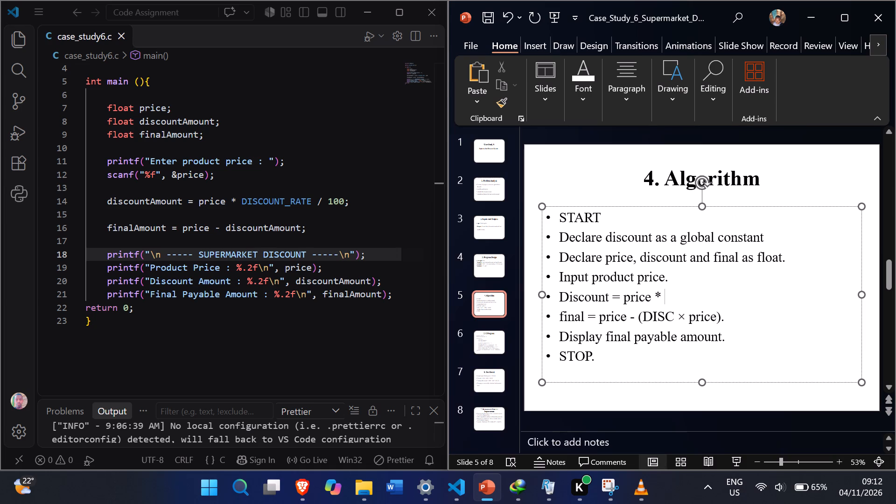
{"action": "key", "text": "d"}
{"action": "type", "text": "iscount rate"}
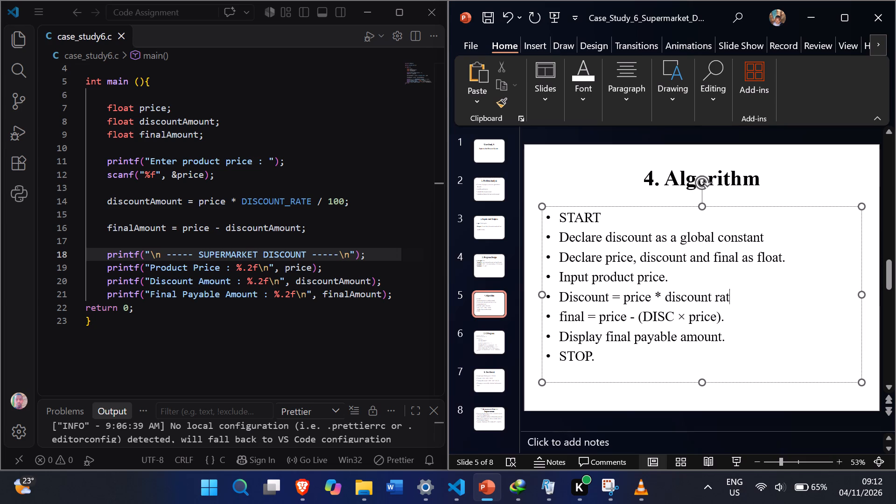
{"action": "key", "text": "space"}
{"action": "type", "text": "/"}
{"action": "key", "text": "space"}
{"action": "type", "text": "100"}
{"action": "key", "text": "Return"}
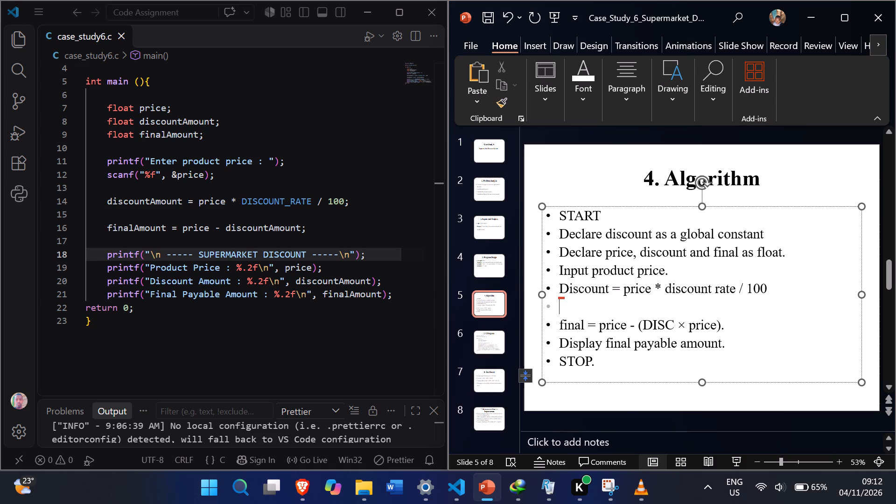
{"action": "key", "text": "BackSpace"}
{"action": "key", "text": "BackSpace"}
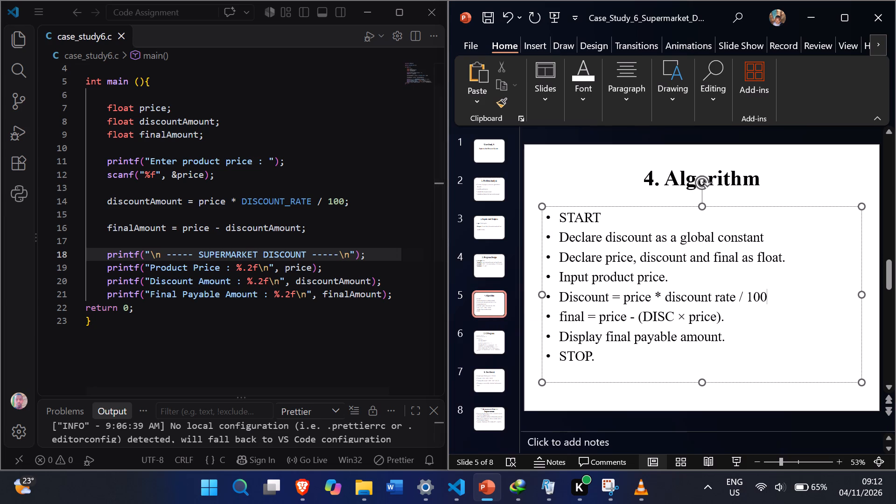
Change the final amount formula bullet on the 4. Algorithm slide to "final = price - discount.".
{"action": "left_click", "coordinate": [725, 320]}
{"action": "key", "text": "Left"}
{"action": "key", "text": "BackSpace"}
{"action": "key", "text": "BackSpace"}
{"action": "key", "text": "BackSpace"}
{"action": "key", "text": "BackSpace"}
{"action": "key", "text": "BackSpace"}
{"action": "key", "text": "BackSpace"}
{"action": "key", "text": "BackSpace"}
{"action": "key", "text": "BackSpace"}
{"action": "key", "text": "BackSpace"}
{"action": "key", "text": "BackSpace"}
{"action": "key", "text": "BackSpace"}
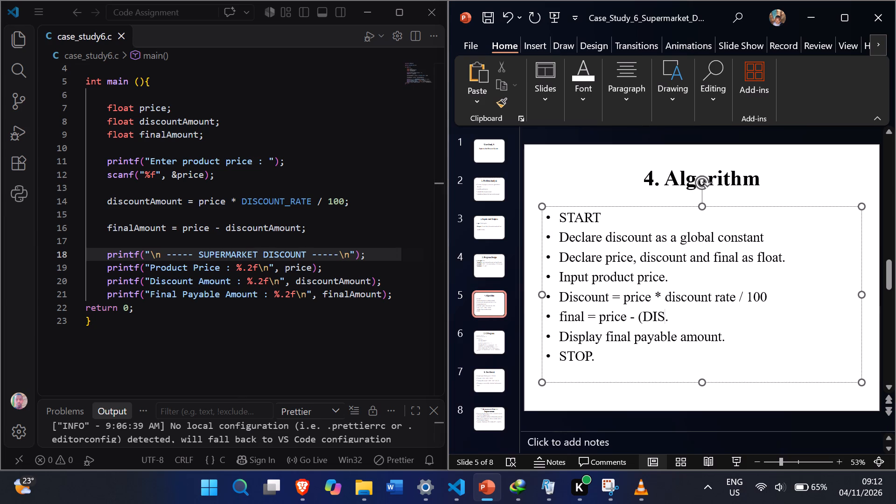
{"action": "key", "text": "BackSpace"}
{"action": "key", "text": "BackSpace"}
{"action": "key", "text": "BackSpace"}
{"action": "type", "text": "discount"}
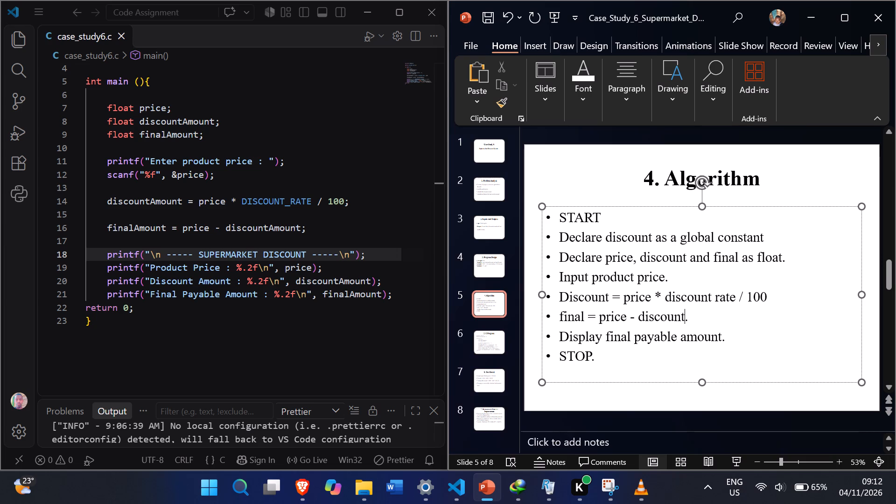
On the 6. Test Result slide, rewrite the discount bullet's calculation as "2000 * 10/100 = 200.00." and open the last slide.
{"action": "scroll", "coordinate": [708, 303], "scroll_direction": "down", "scroll_amount": 1}
{"action": "left_click", "coordinate": [490, 262]}
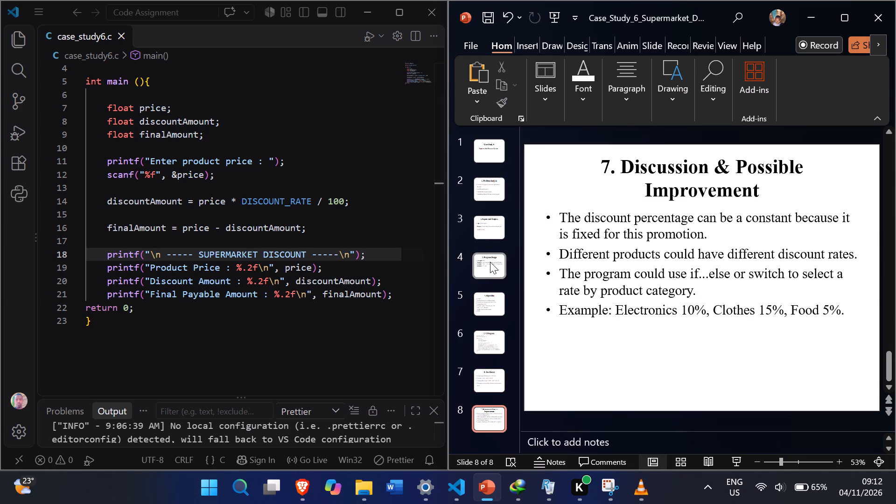
{"action": "left_click", "coordinate": [490, 308]}
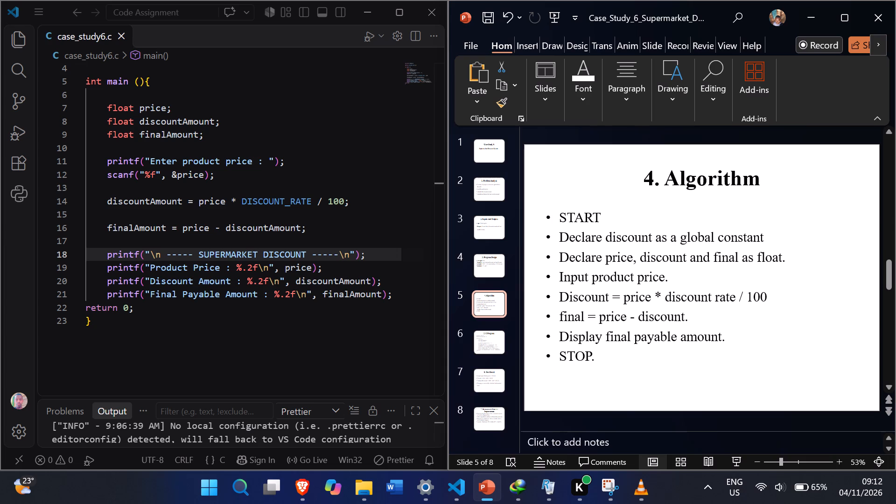
{"action": "left_click", "coordinate": [491, 343]}
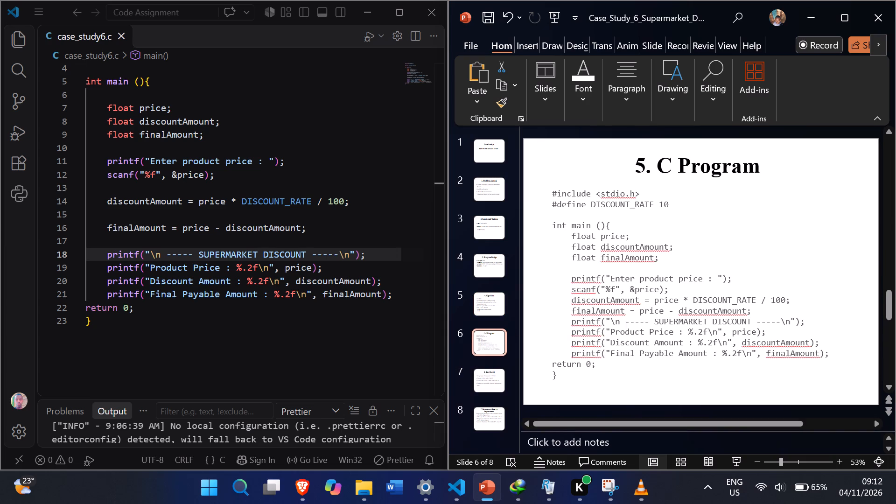
{"action": "left_click", "coordinate": [488, 373]}
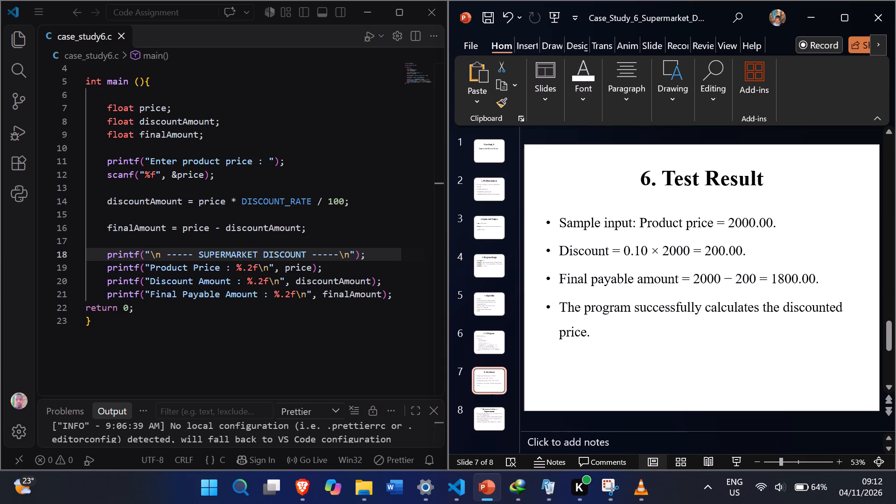
{"action": "left_click", "coordinate": [688, 250]}
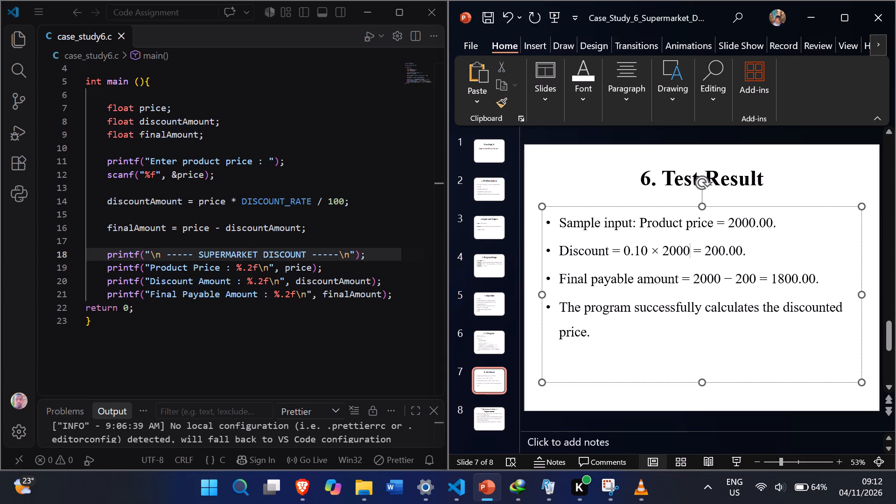
{"action": "left_click", "coordinate": [650, 253]}
{"action": "key", "text": "BackSpace"}
{"action": "key", "text": "BackSpace"}
{"action": "key", "text": "BackSpace"}
{"action": "key", "text": "BackSpace"}
{"action": "key", "text": "BackSpace"}
{"action": "key", "text": "Delete"}
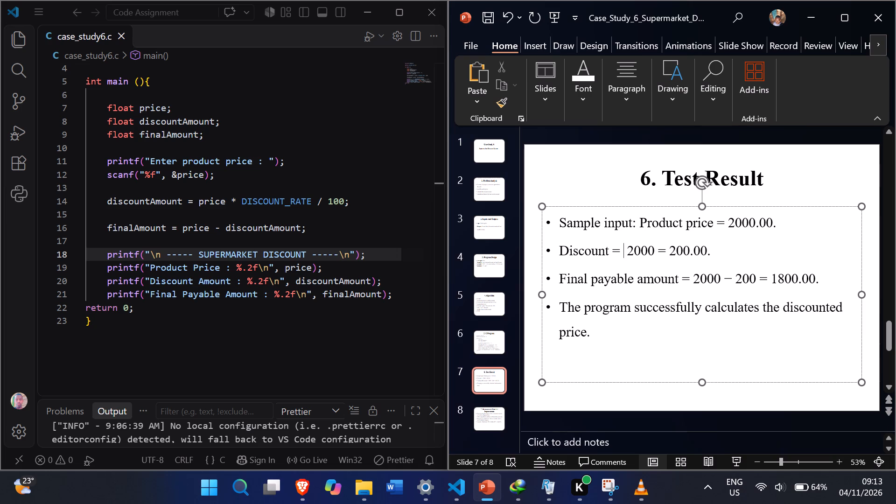
{"action": "left_click", "coordinate": [656, 249]}
{"action": "key", "text": "space"}
{"action": "key", "text": "shift+ampersand"}
{"action": "key", "text": "BackSpace"}
{"action": "key", "text": "shift+asterisk"}
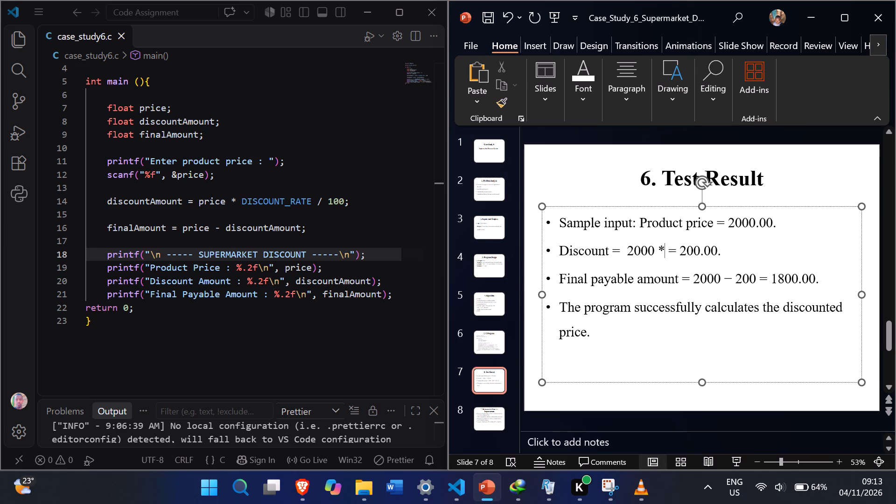
{"action": "key", "text": "space"}
{"action": "type", "text": "10"}
{"action": "type", "text": "/100"}
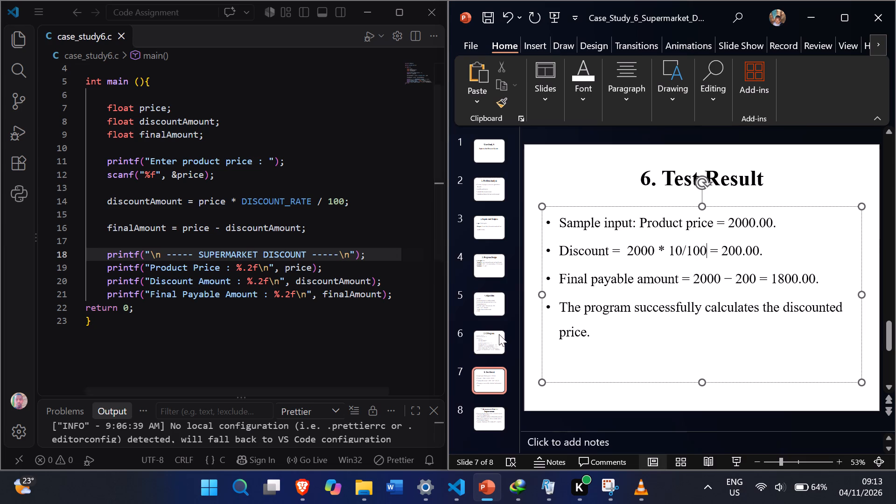
{"action": "left_click", "coordinate": [488, 420]}
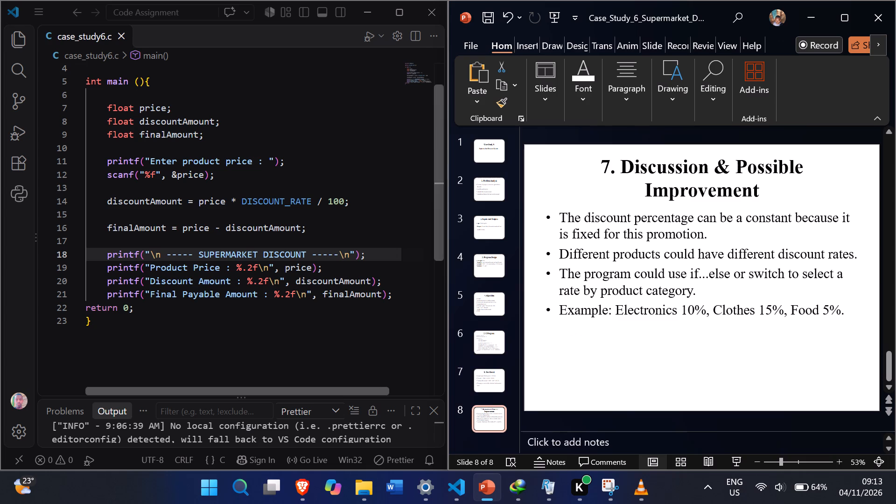
Switch to Visual Studio Code, maximize it, and replace the old terminal session with a new one in a taller panel.
{"action": "left_click", "coordinate": [404, 12]}
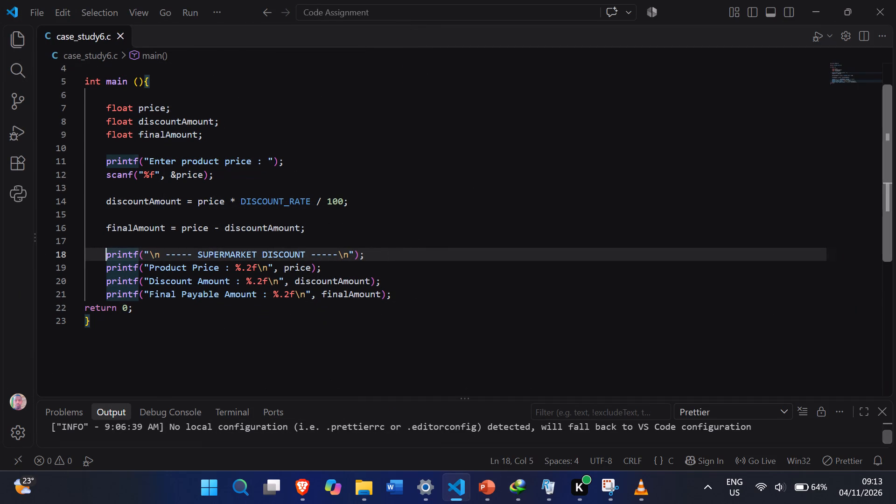
{"action": "left_click", "coordinate": [879, 416]}
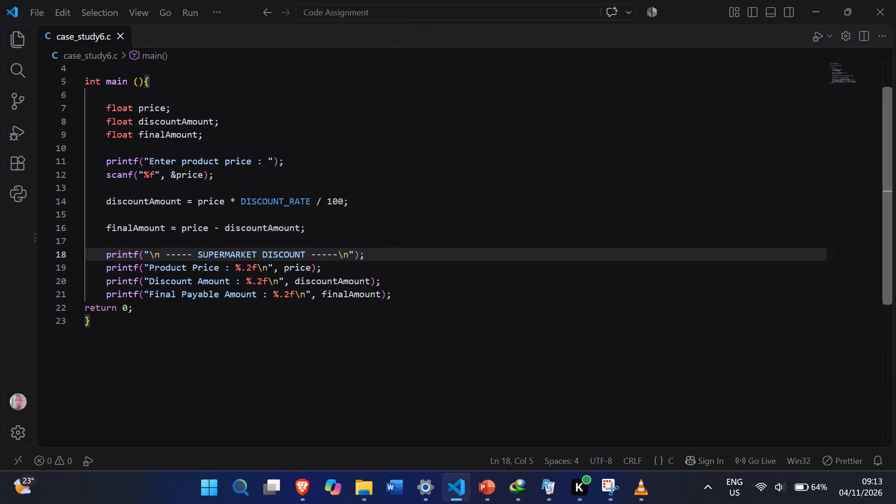
{"action": "key", "text": "ctrl+grave"}
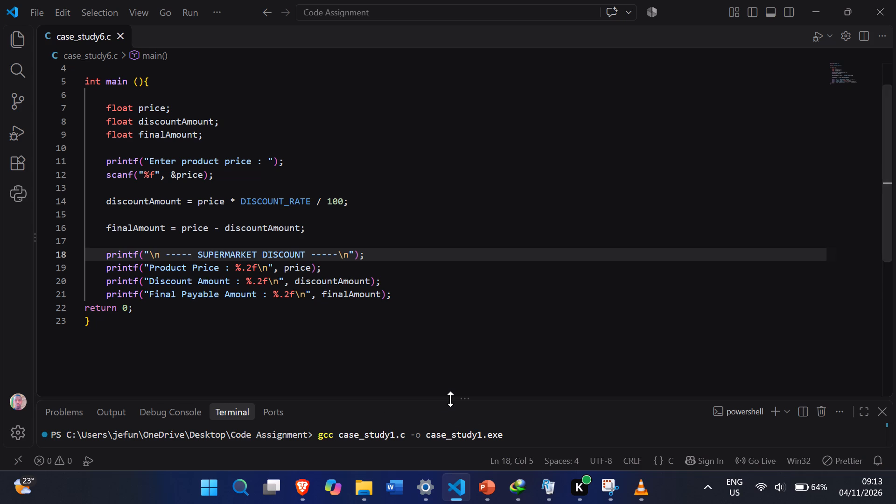
{"action": "left_click", "coordinate": [451, 399]}
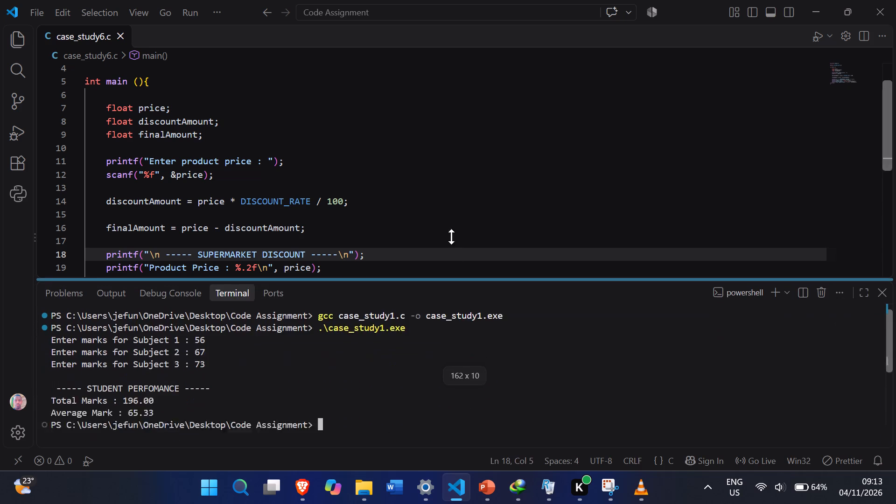
{"action": "left_click", "coordinate": [444, 194]}
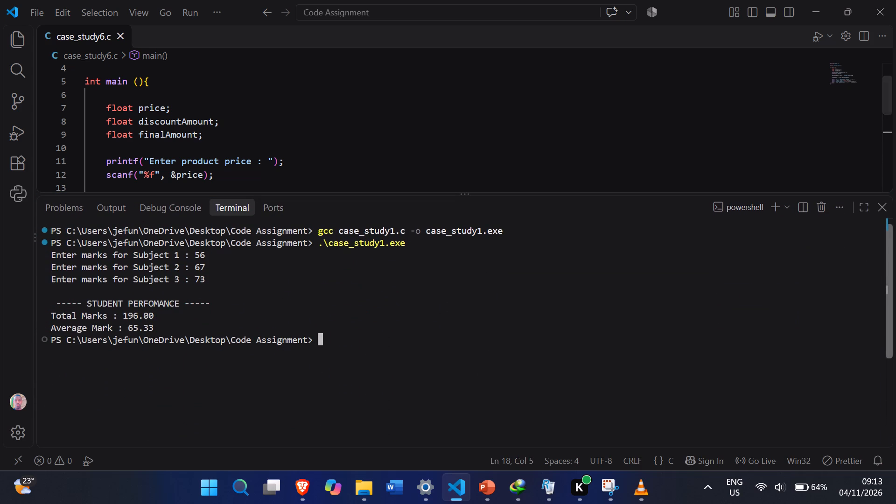
{"action": "left_click", "coordinate": [824, 211]}
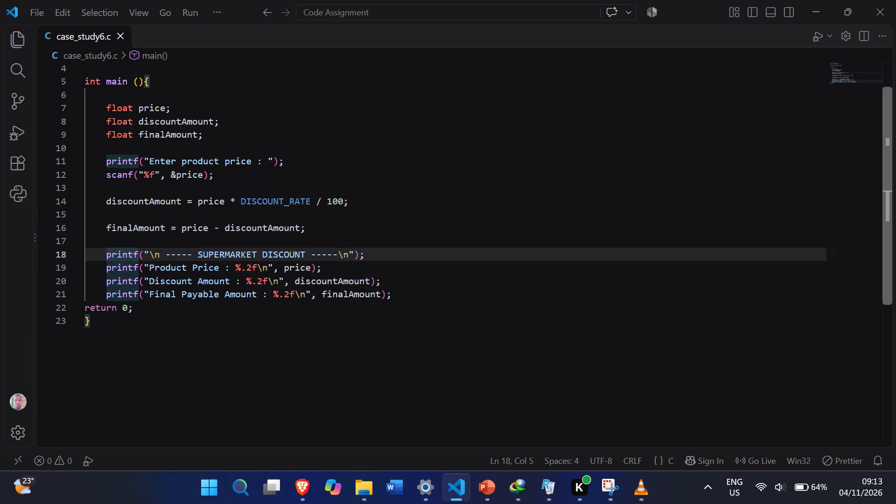
{"action": "key", "text": "ctrl+grave"}
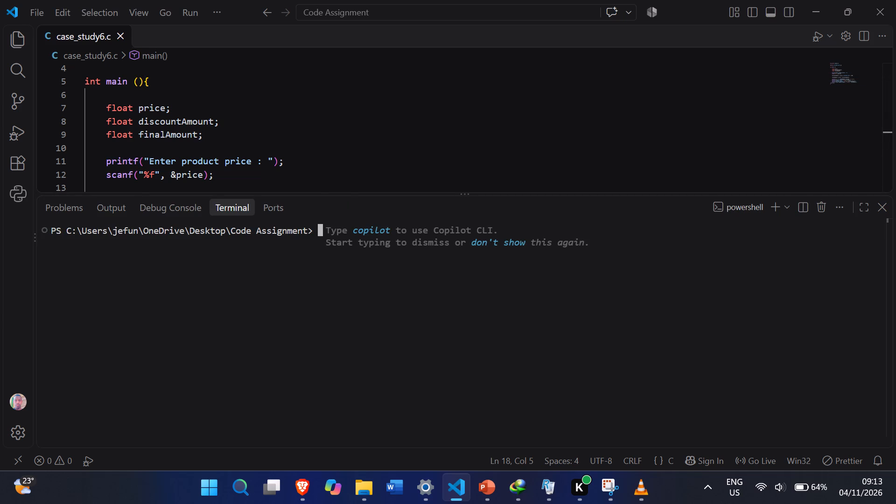
Compile the program in the terminal with the command "gcc case_study6.c -o case_study6.exe".
{"action": "type", "text": "gcc"}
{"action": "key", "text": "space"}
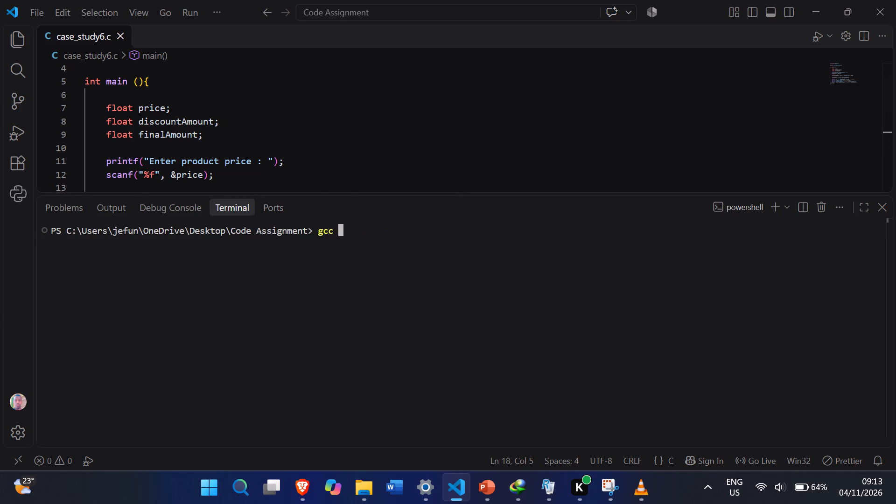
{"action": "type", "text": "case"}
{"action": "key", "text": "shift+underscore"}
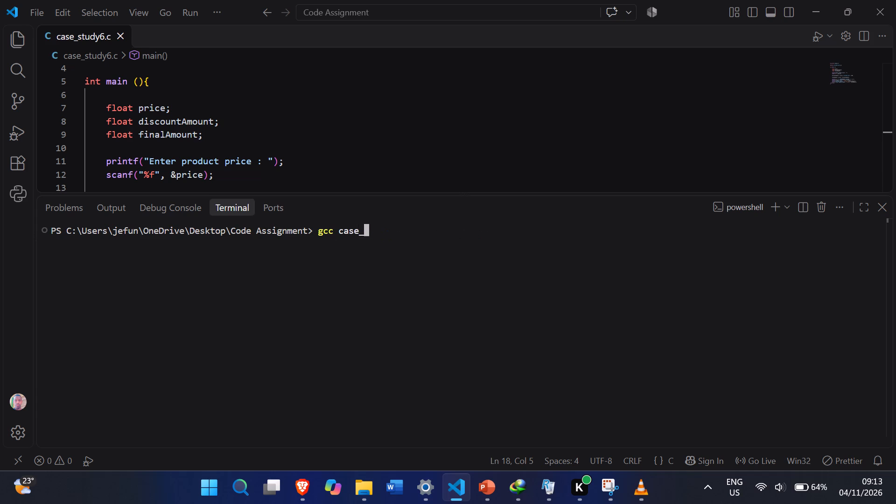
{"action": "type", "text": "study"}
{"action": "key", "text": "6"}
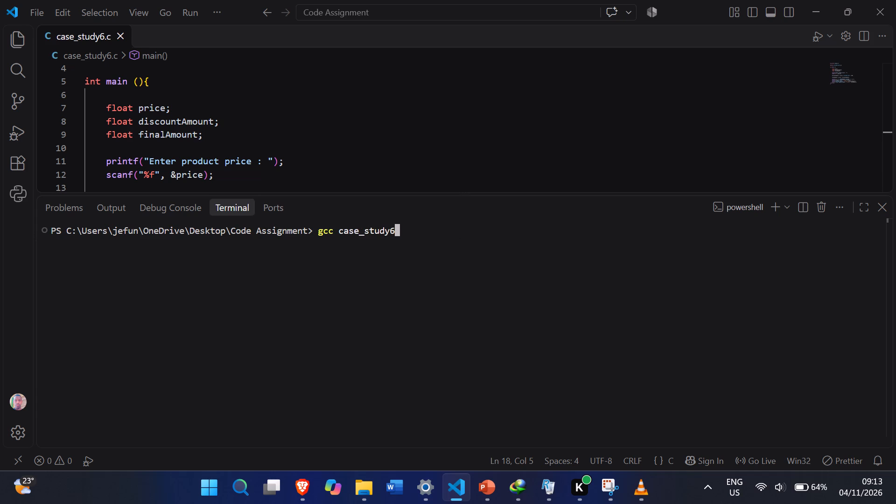
{"action": "type", "text": ".c"}
{"action": "key", "text": "space"}
{"action": "key", "text": "minus"}
{"action": "key", "text": "0"}
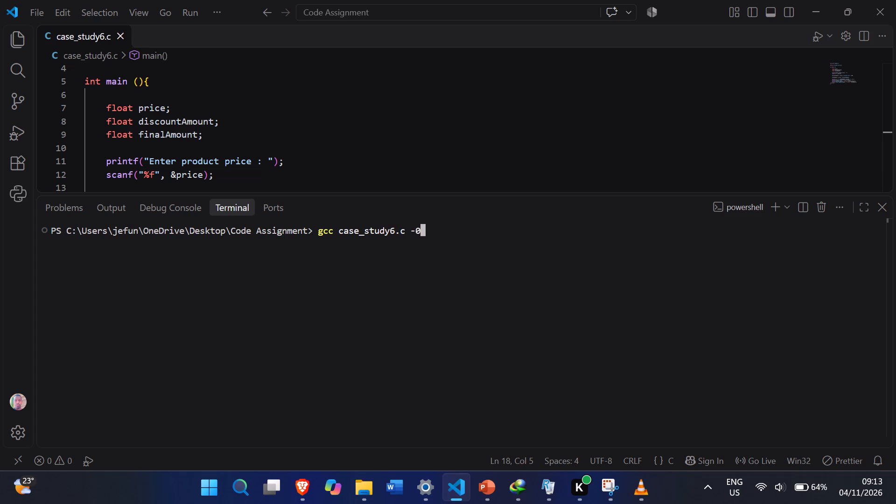
{"action": "key", "text": "BackSpace"}
{"action": "type", "text": "o"}
{"action": "key", "text": "space"}
{"action": "type", "text": "case"}
{"action": "type", "text": "_study"}
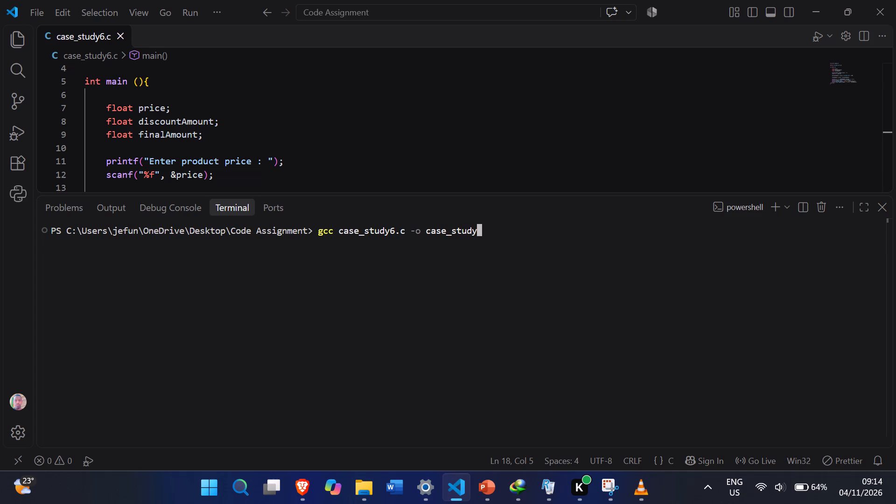
{"action": "type", "text": "6."}
{"action": "type", "text": "exe"}
{"action": "key", "text": "Return"}
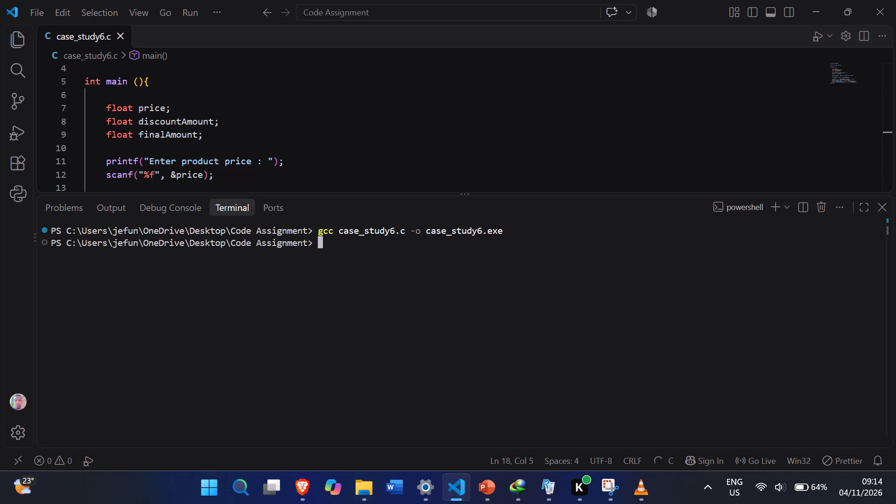
Run .\case_study6.exe in the terminal and enter 2000 as the product price.
{"action": "type", "text": ".\\"}
{"action": "type", "text": "case"}
{"action": "key", "text": "shift+underscore"}
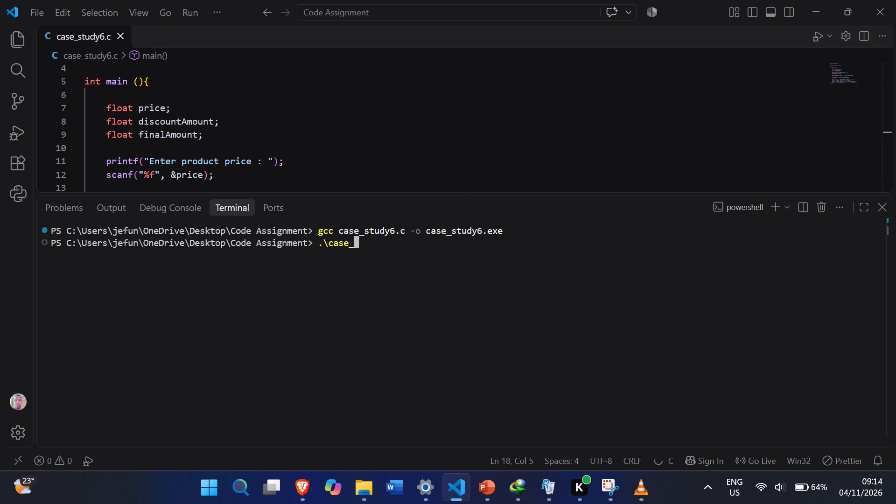
{"action": "type", "text": "study"}
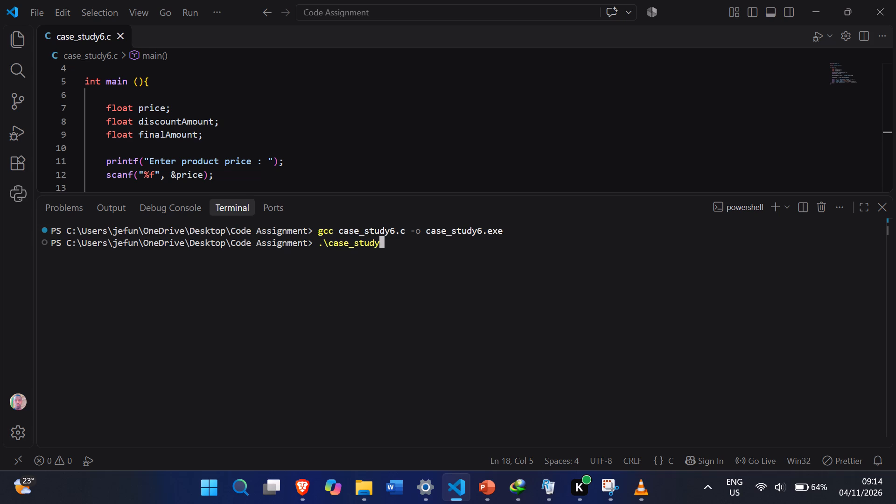
{"action": "type", "text": "6.exe"}
{"action": "key", "text": "Return"}
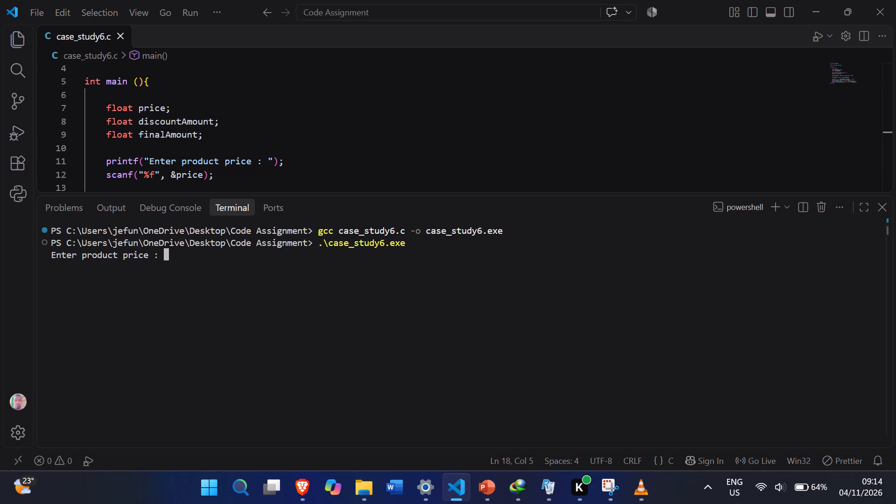
{"action": "type", "text": "2000"}
{"action": "key", "text": "Return"}
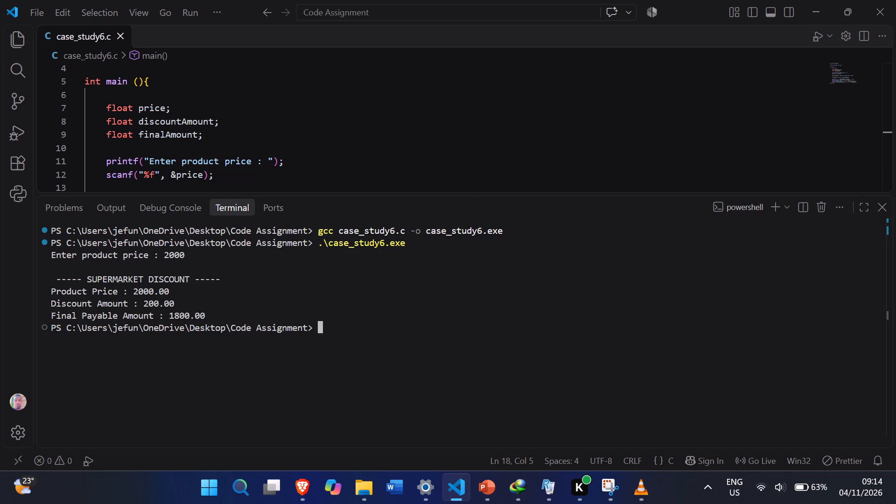
Capture a full-screen screenshot of the program output and open it in a maximized Snipping Tool window.
{"action": "key", "text": "Print"}
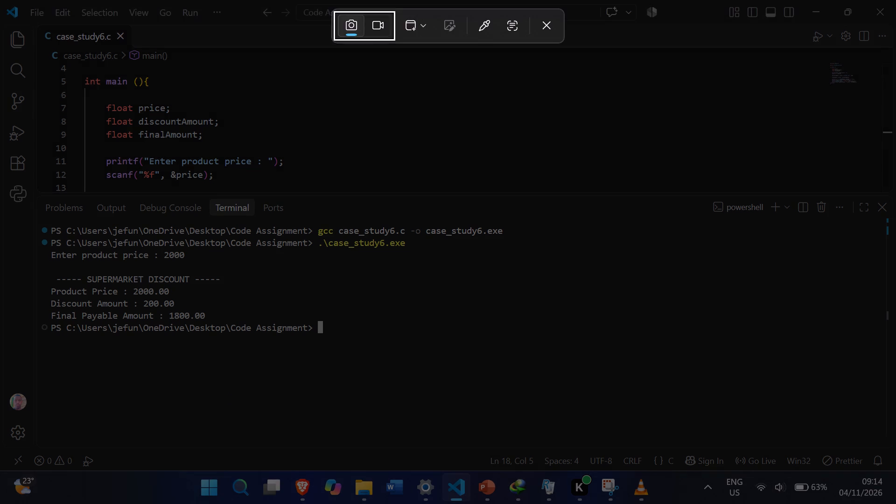
{"action": "left_click", "coordinate": [420, 30]}
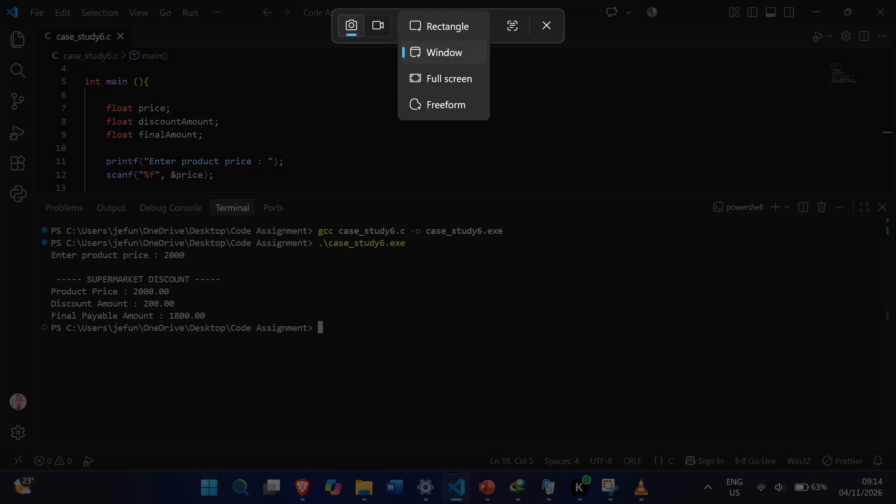
{"action": "left_click", "coordinate": [447, 78]}
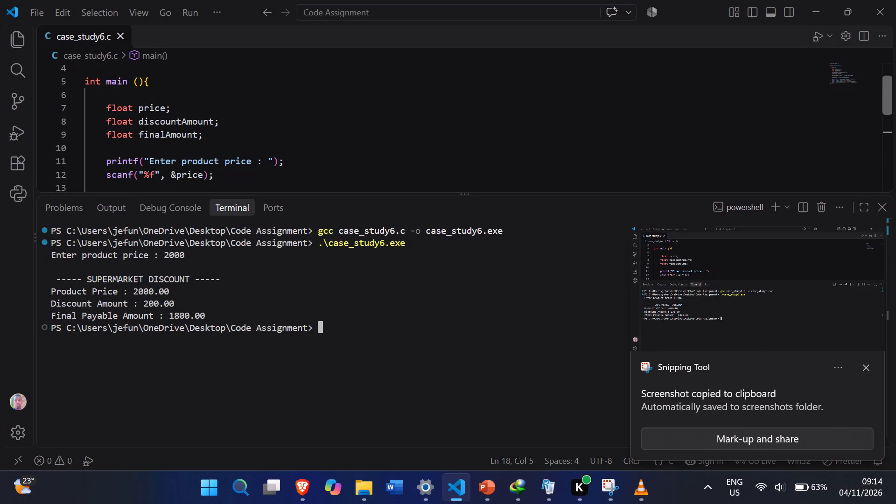
{"action": "left_click", "coordinate": [701, 430]}
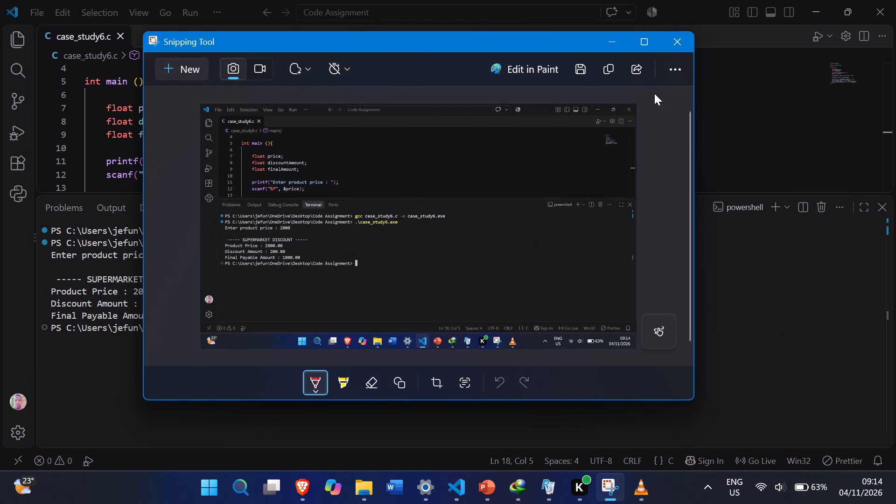
{"action": "left_click", "coordinate": [640, 36]}
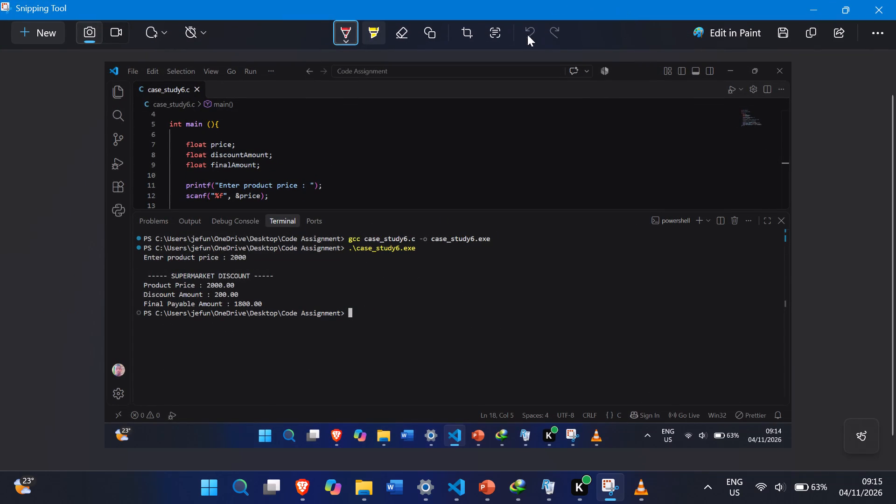
Crop the screenshot's empty bottom and right areas, keeping the code and terminal output, and copy the cropped image.
{"action": "left_click", "coordinate": [470, 33]}
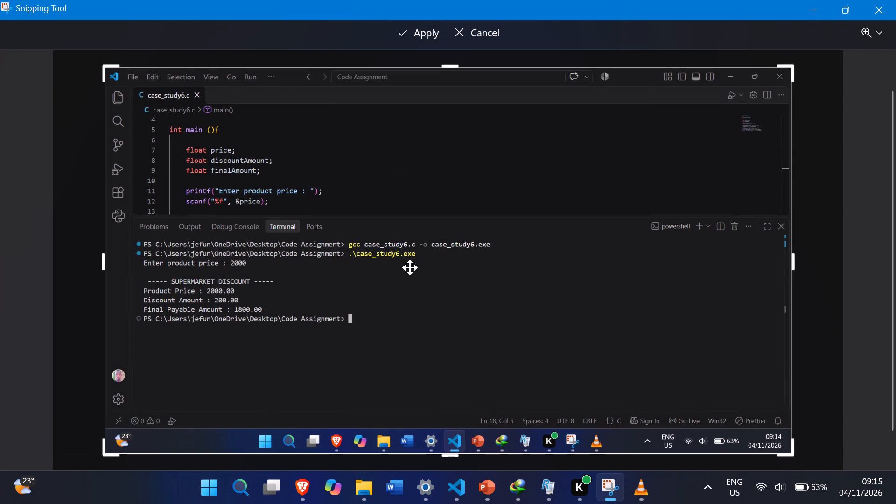
{"action": "left_click", "coordinate": [448, 456]}
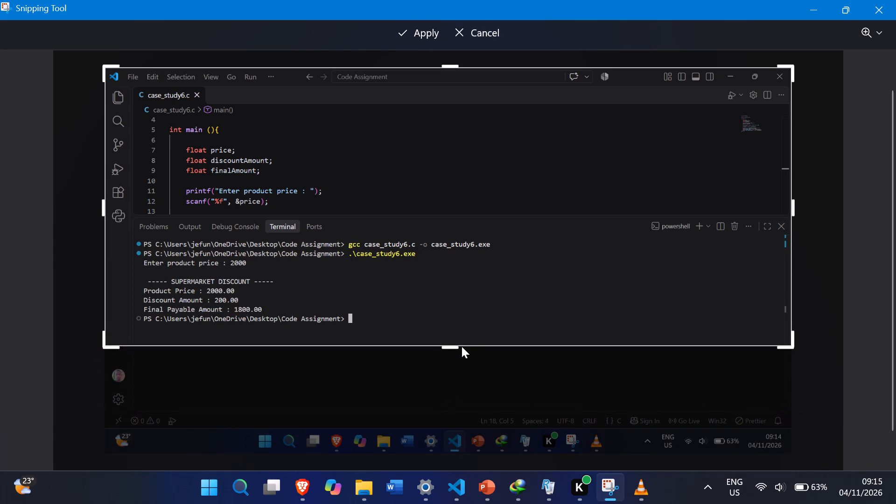
{"action": "left_click", "coordinate": [462, 342]}
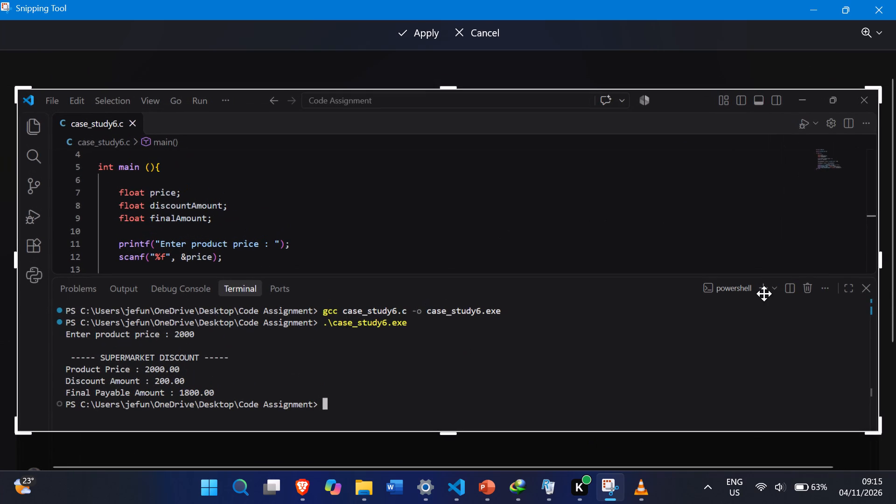
{"action": "left_click", "coordinate": [879, 262]}
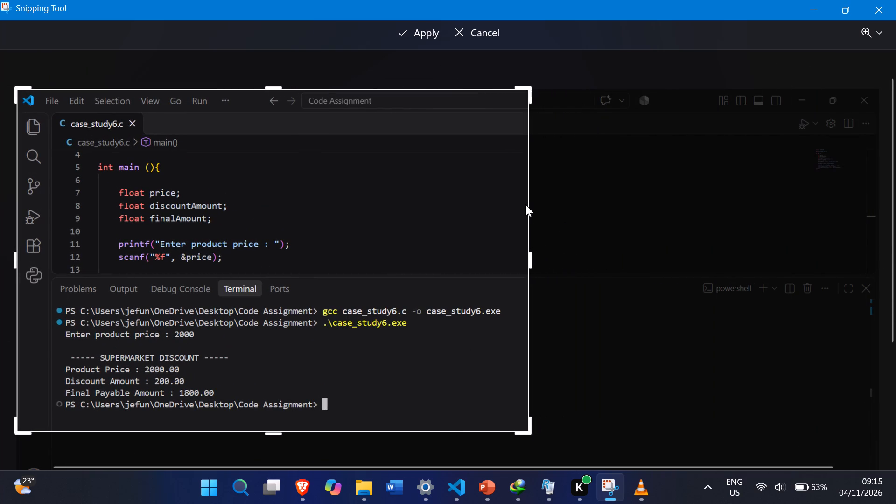
{"action": "left_click", "coordinate": [515, 199]}
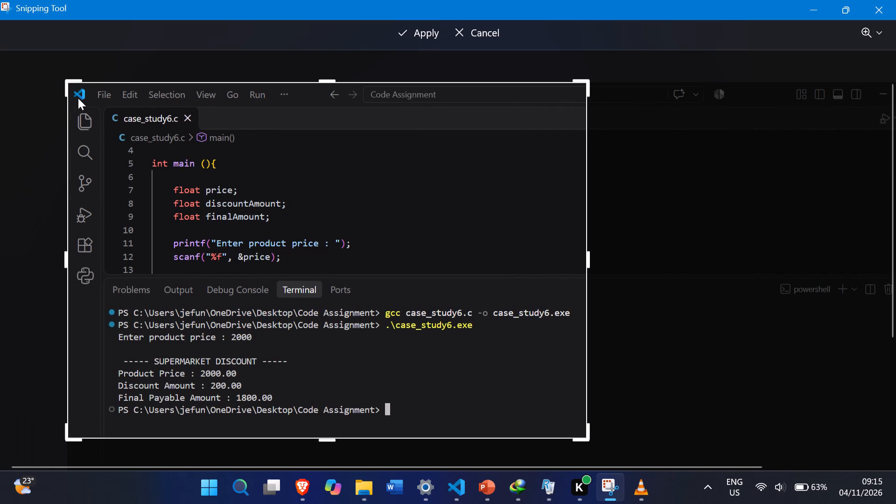
{"action": "left_click", "coordinate": [328, 441]}
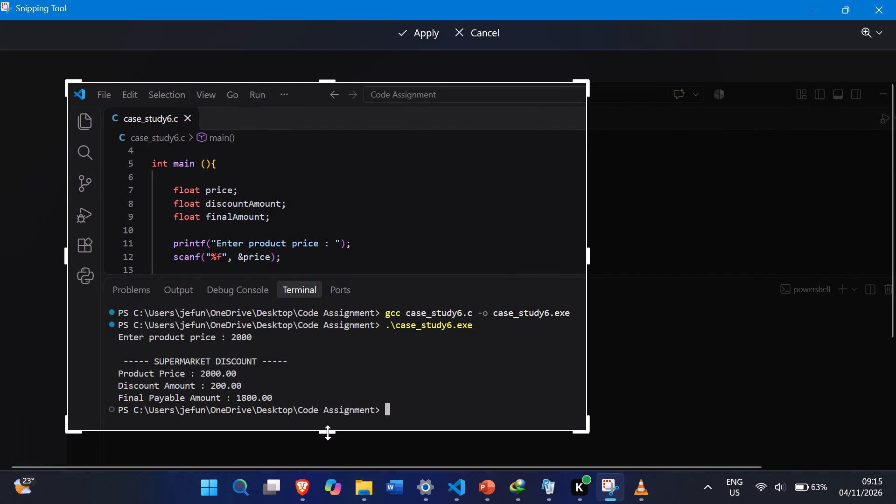
{"action": "left_click", "coordinate": [328, 433]}
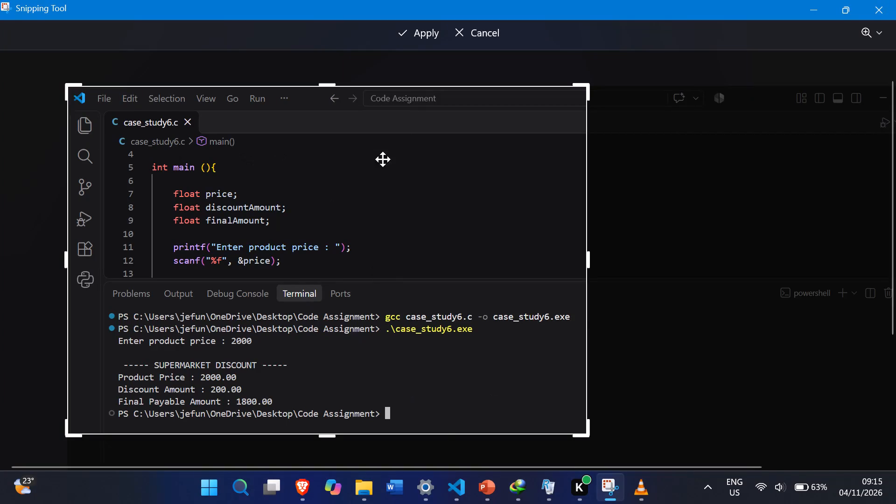
{"action": "left_click", "coordinate": [425, 32]}
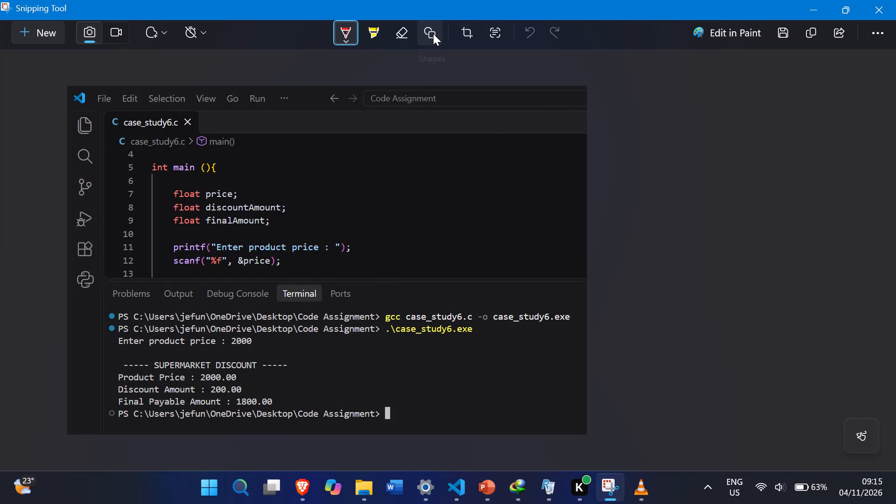
{"action": "left_click", "coordinate": [811, 29]}
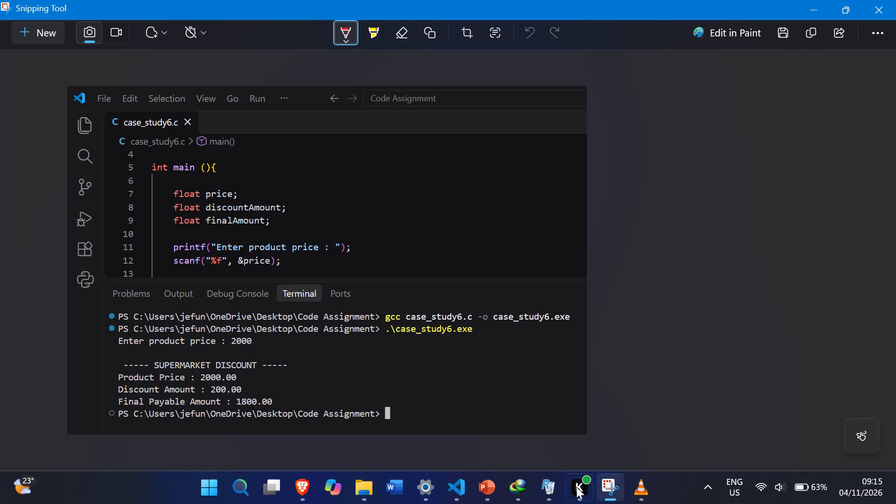
Switch to the maximized PowerPoint presentation and add a new slide with the Blank layout after the "6. Test Result" slide.
{"action": "left_click", "coordinate": [487, 491]}
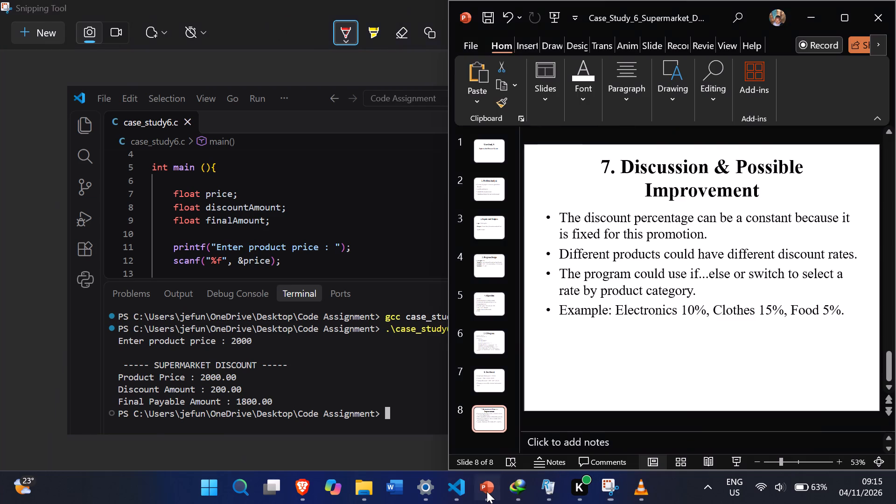
{"action": "left_click", "coordinate": [838, 14]}
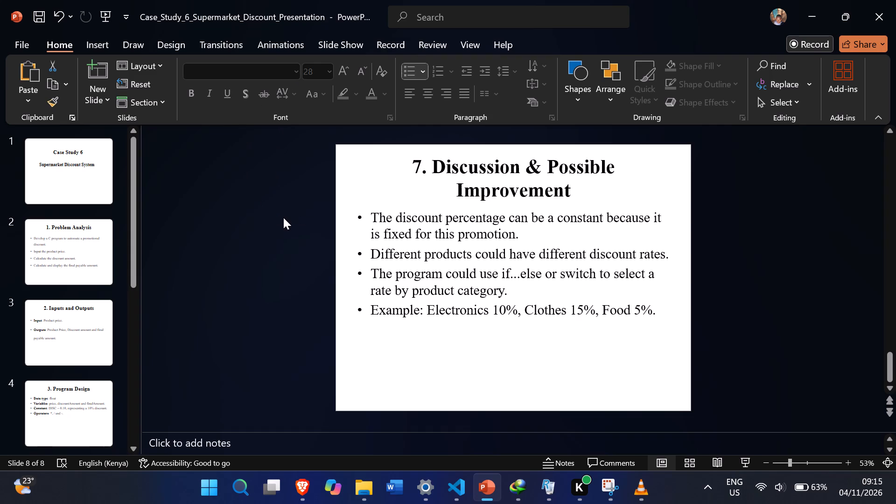
{"action": "scroll", "coordinate": [76, 369], "scroll_direction": "down", "scroll_amount": 6}
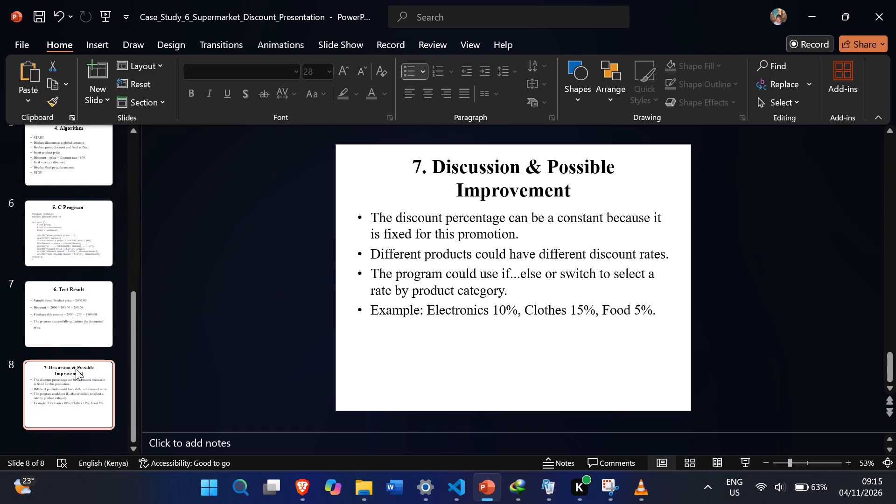
{"action": "scroll", "coordinate": [76, 369], "scroll_direction": "down", "scroll_amount": 6}
{"action": "left_click", "coordinate": [70, 395]}
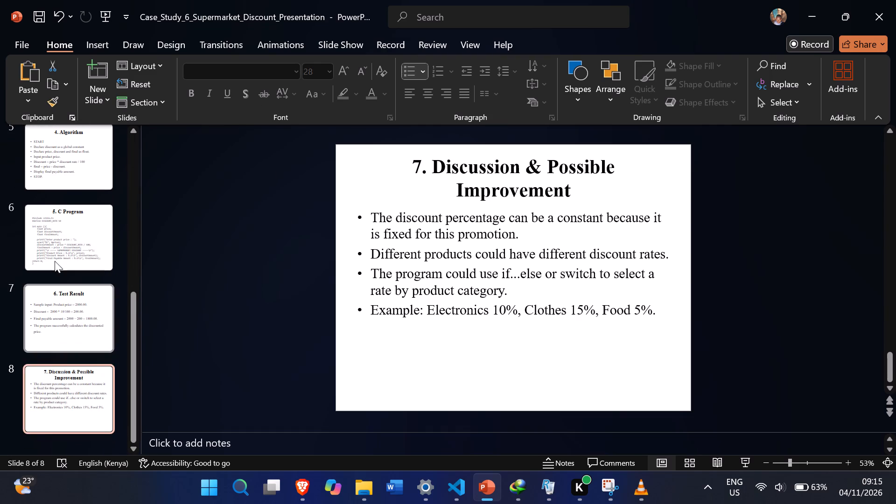
{"action": "left_click", "coordinate": [63, 336]}
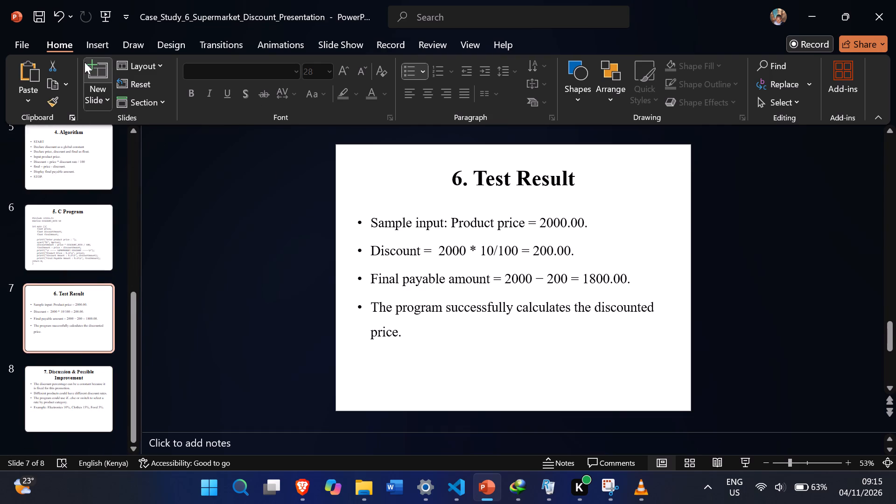
{"action": "left_click", "coordinate": [35, 319]}
{"action": "left_click", "coordinate": [98, 69]}
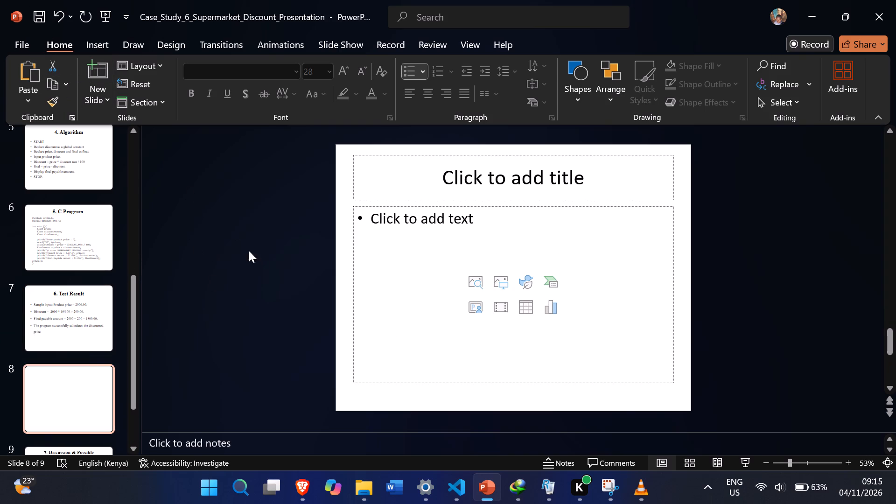
{"action": "right_click", "coordinate": [50, 408]}
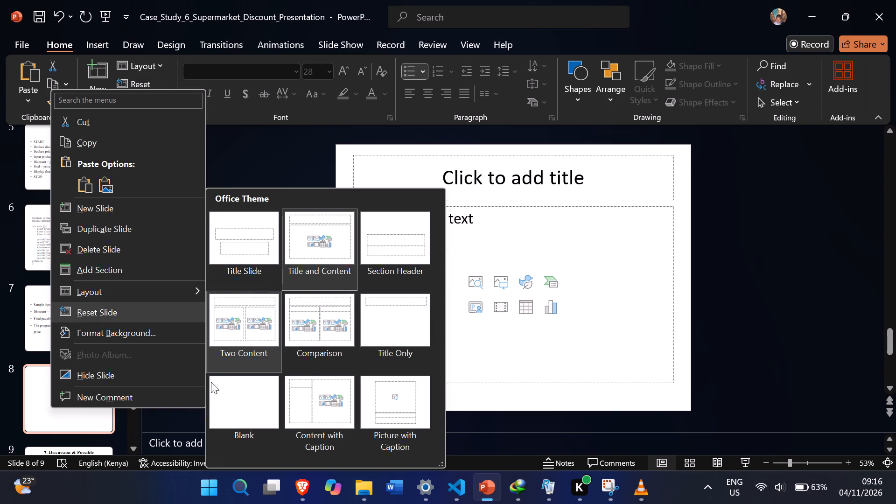
{"action": "left_click", "coordinate": [240, 410]}
Paste the copied terminal screenshot onto the blank slide and enlarge it to about 16.8 cm high by 23.5 cm wide.
{"action": "left_click", "coordinate": [481, 349]}
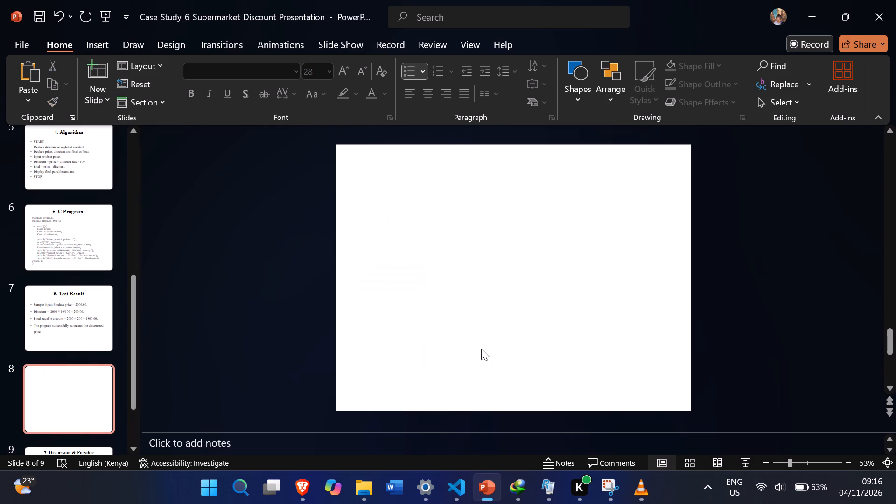
{"action": "key", "text": "ctrl+v"}
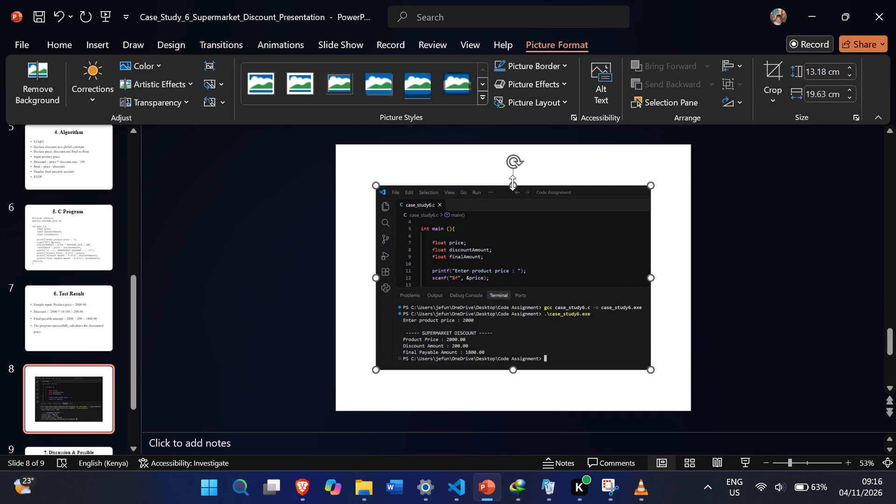
{"action": "left_click", "coordinate": [510, 182]}
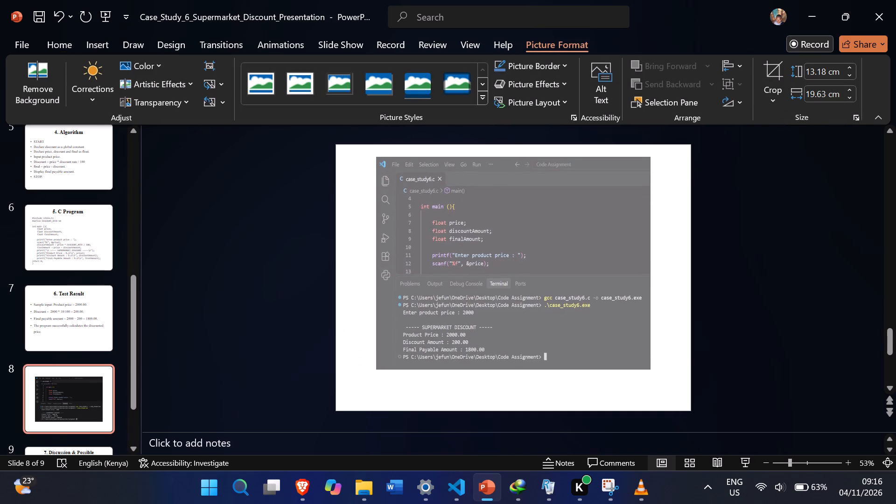
{"action": "left_click", "coordinate": [508, 157]}
{"action": "left_click", "coordinate": [376, 265]}
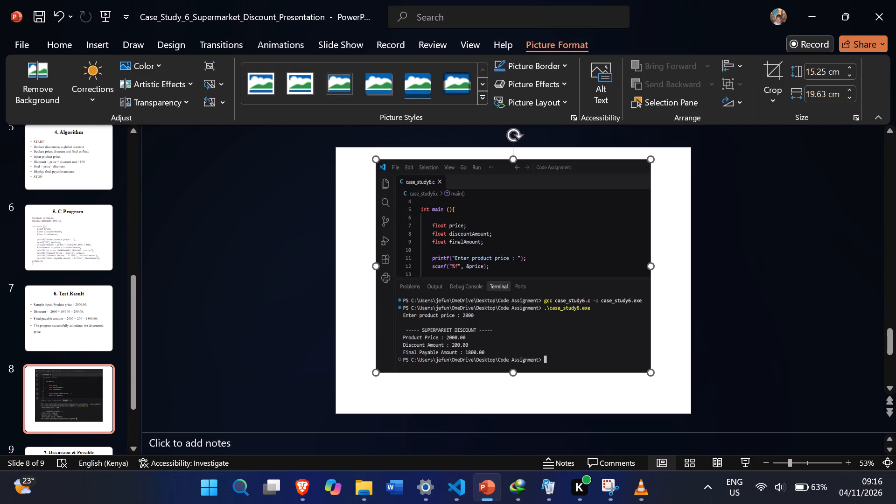
{"action": "left_click", "coordinate": [350, 262]}
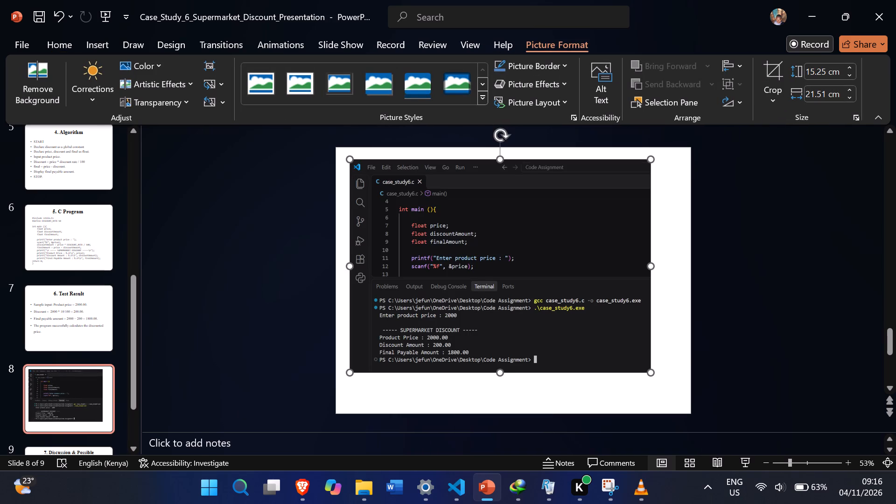
{"action": "left_click", "coordinate": [501, 374]}
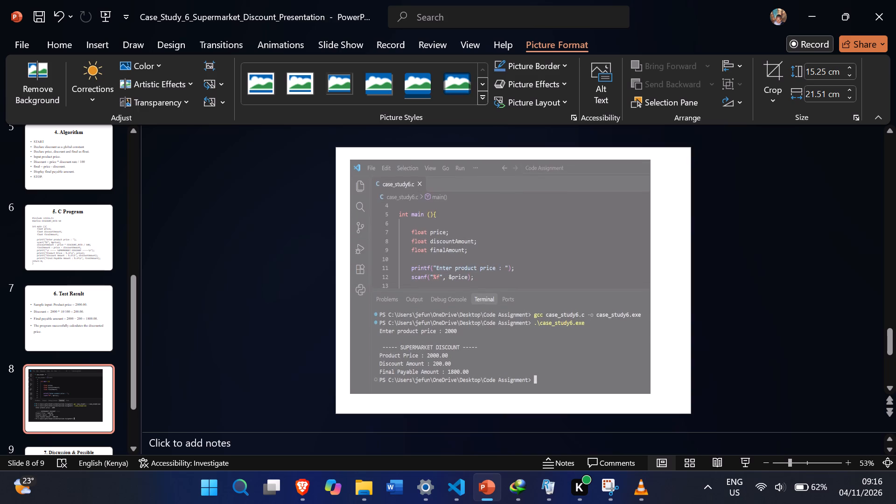
{"action": "left_click", "coordinate": [497, 394]}
{"action": "left_click", "coordinate": [651, 276]}
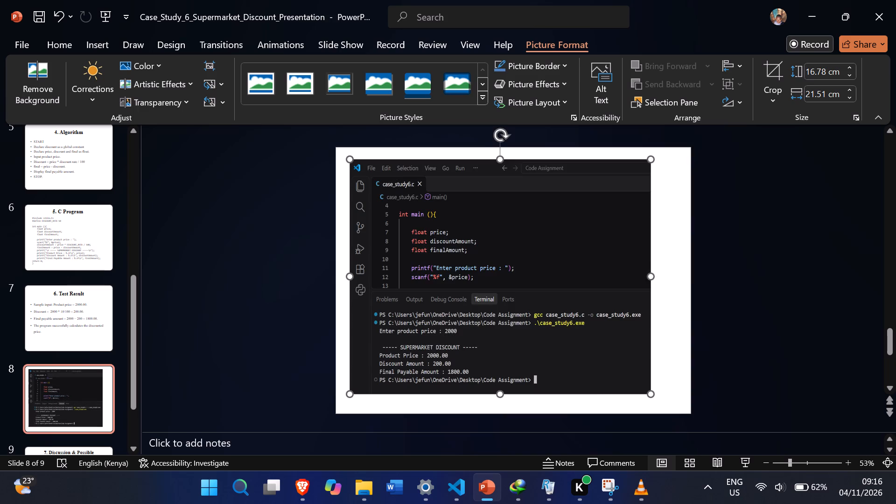
{"action": "left_click", "coordinate": [678, 270]}
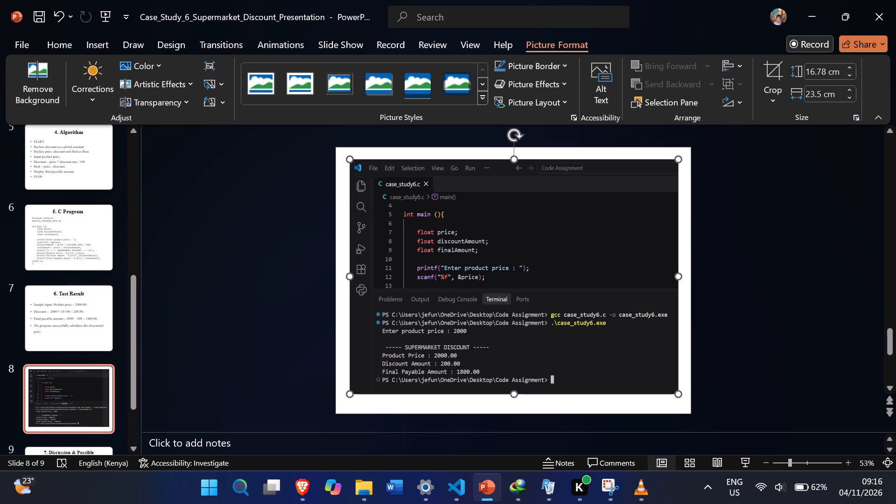
Save the presentation.
{"action": "left_click", "coordinate": [35, 17]}
{"action": "left_click", "coordinate": [39, 18]}
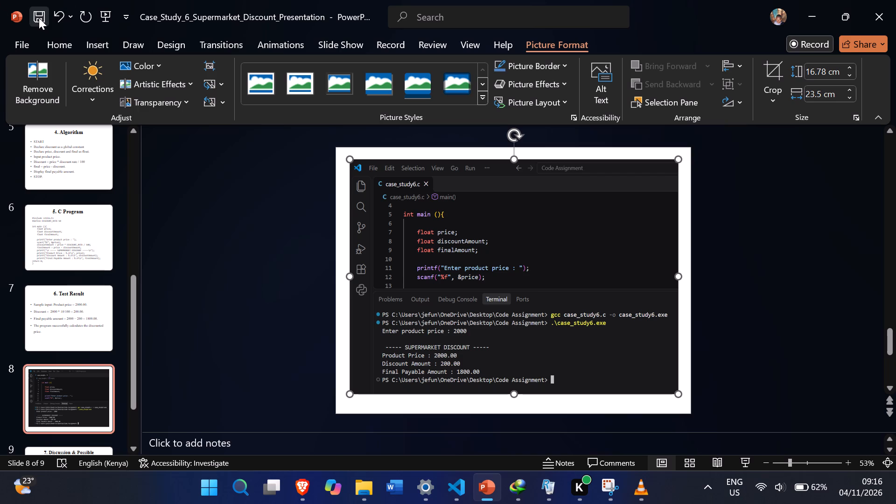
View the "5. C Program" slide, switch to Visual Studio Code and hide the terminal to examine the case_study6.c code.
{"action": "left_click", "coordinate": [95, 231]}
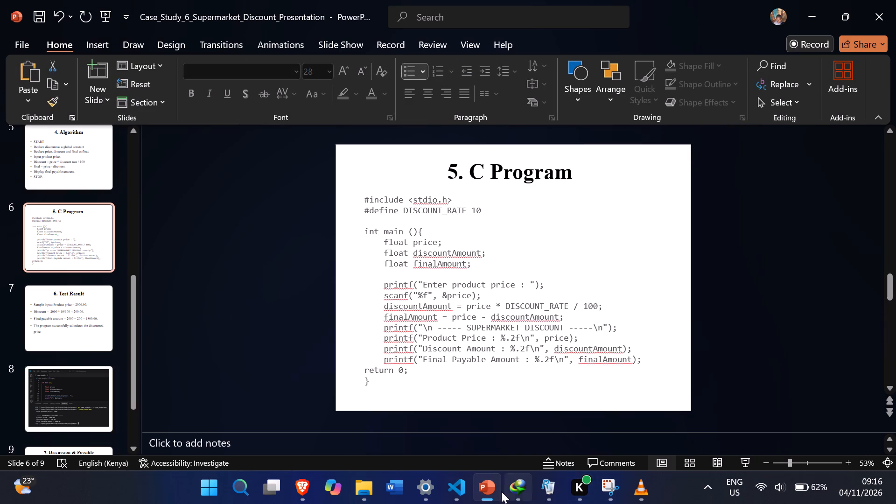
{"action": "left_click", "coordinate": [463, 494]}
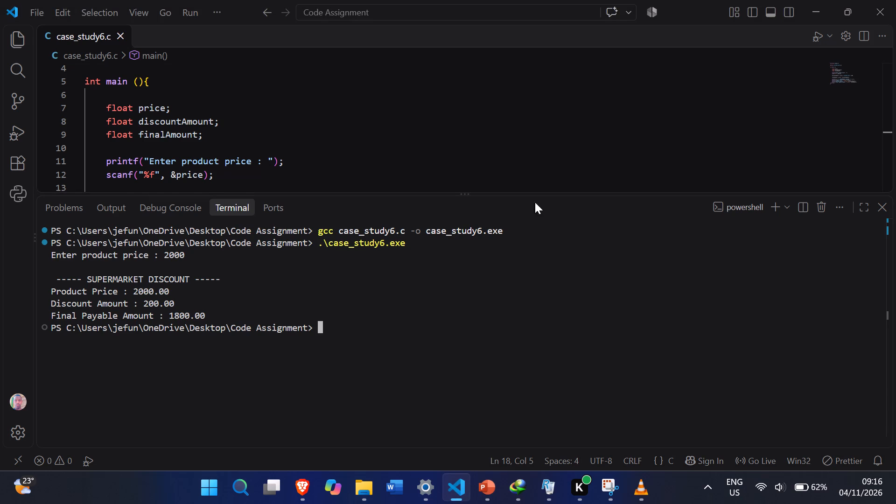
{"action": "left_click", "coordinate": [770, 12]}
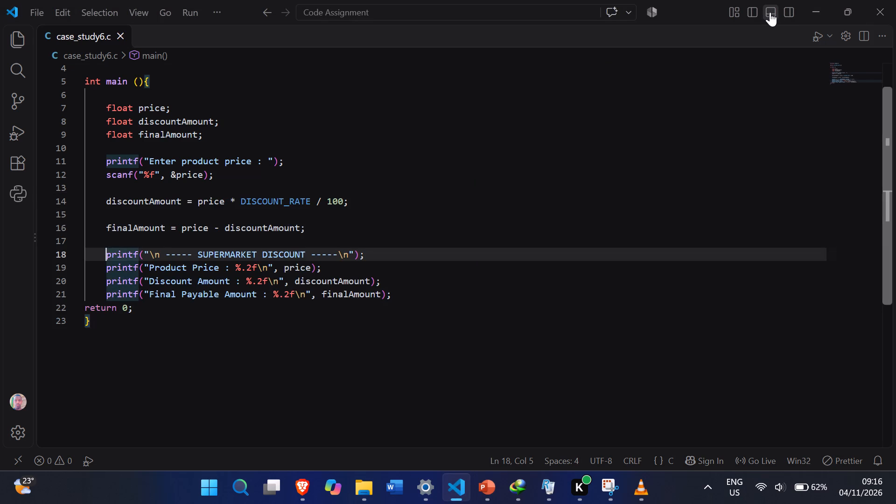